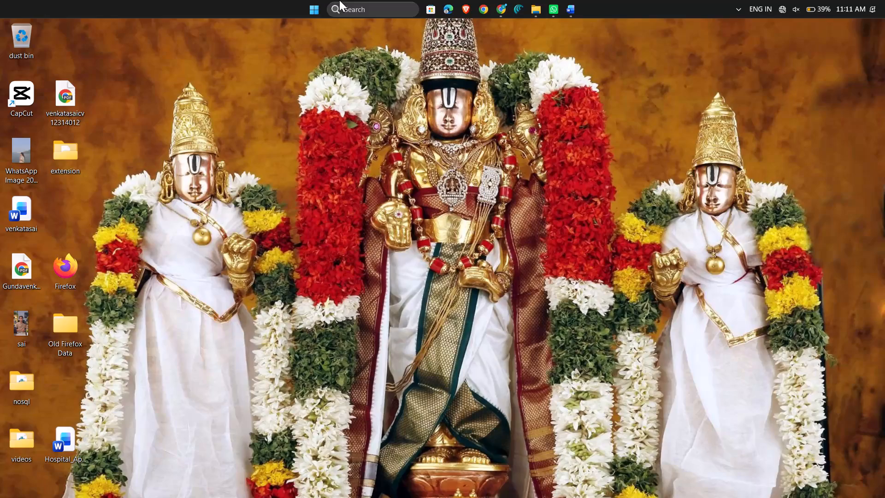
Connect the computer to the LPU Wireless Wi-Fi network.
{"action": "left_click", "coordinate": [785, 0]}
{"action": "left_click", "coordinate": [727, 56]}
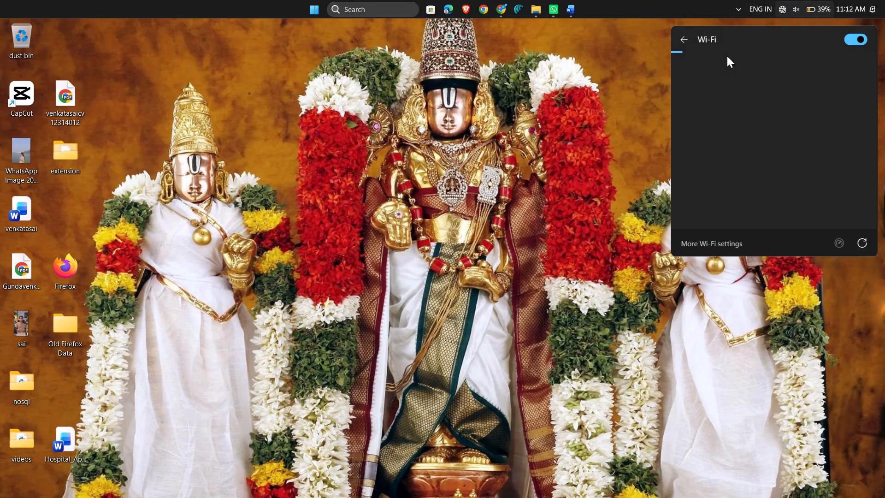
{"action": "left_click", "coordinate": [748, 144]}
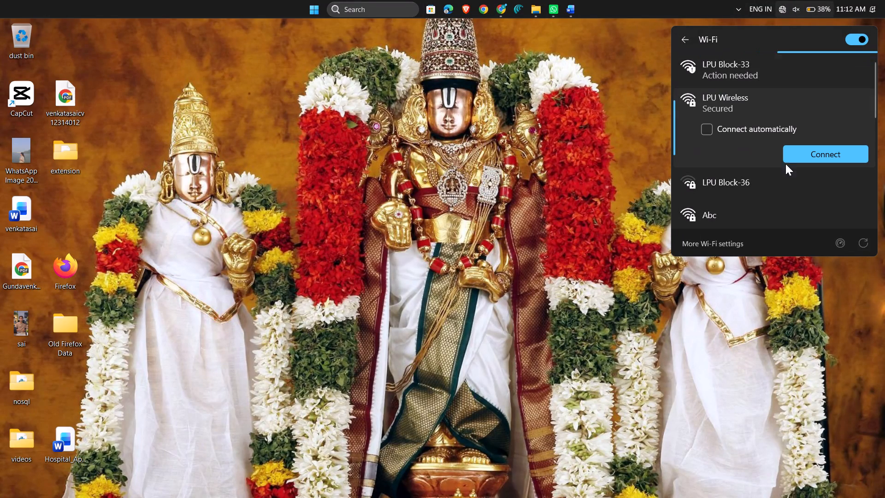
{"action": "left_click", "coordinate": [804, 154]}
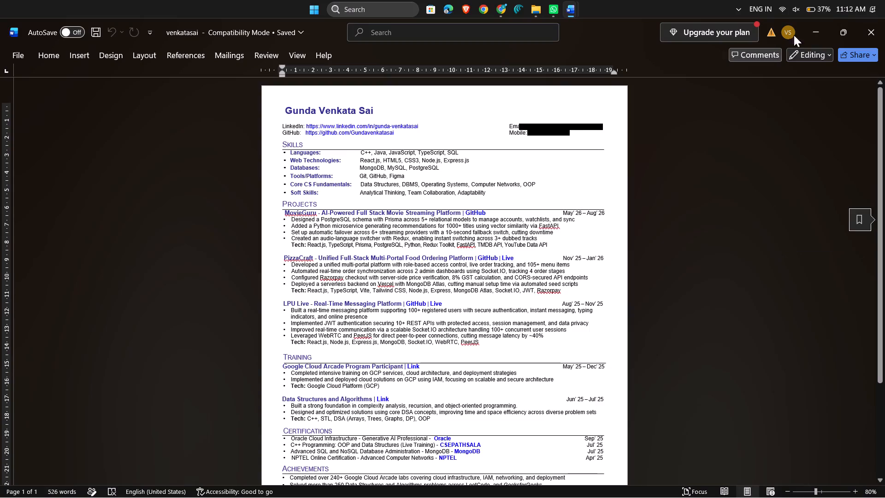
Close both open CV documents, saving the changes to the second one in the Downloads folder.
{"action": "left_click", "coordinate": [872, 23]}
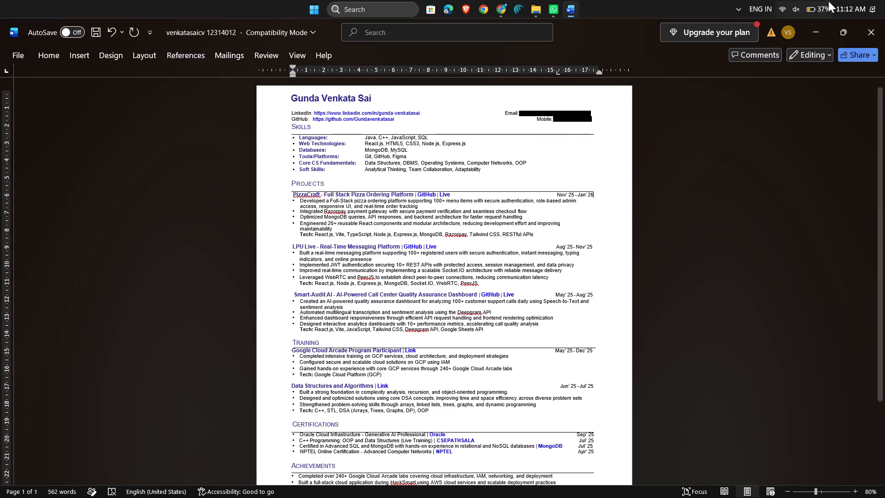
{"action": "left_click", "coordinate": [876, 35]}
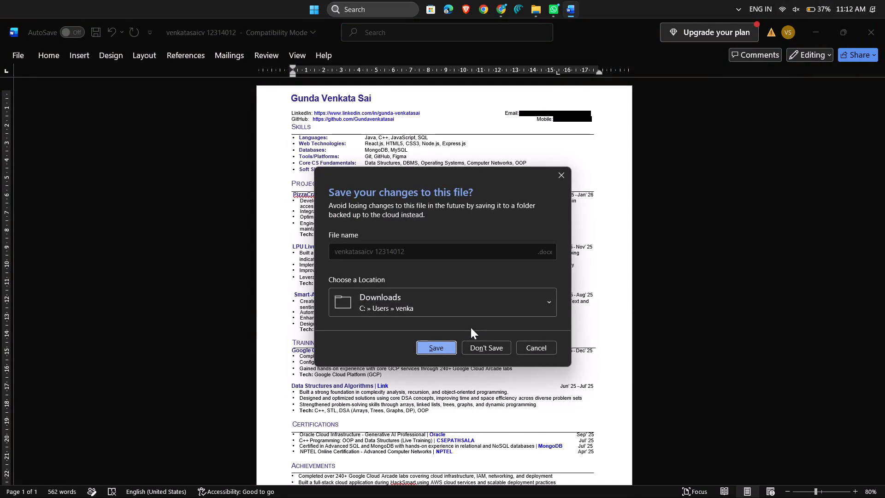
{"action": "left_click", "coordinate": [439, 347]}
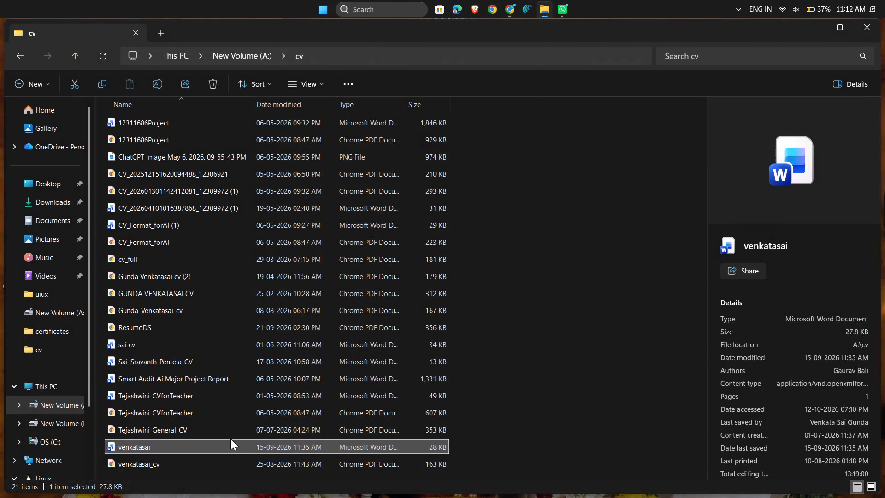
Open the sai cv Word document from the cv folder to check its content, and close it.
{"action": "double_click", "coordinate": [171, 348]}
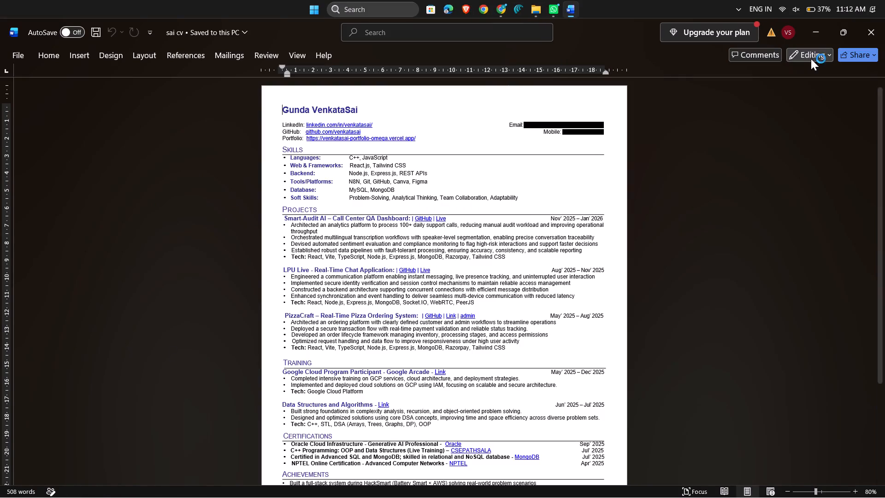
{"action": "left_click", "coordinate": [866, 37]}
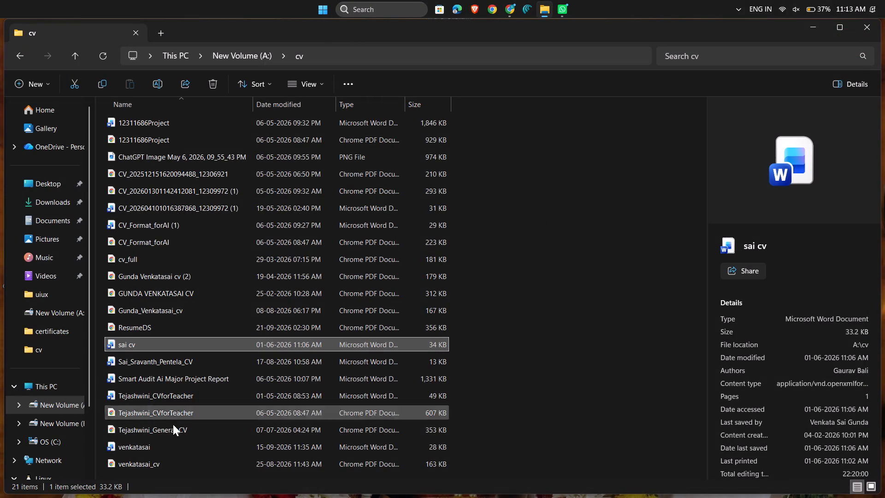
Open the Word CV dated 15-09-2026 from the cv folder and compare its content with the PDF CV in Chrome.
{"action": "double_click", "coordinate": [172, 449]}
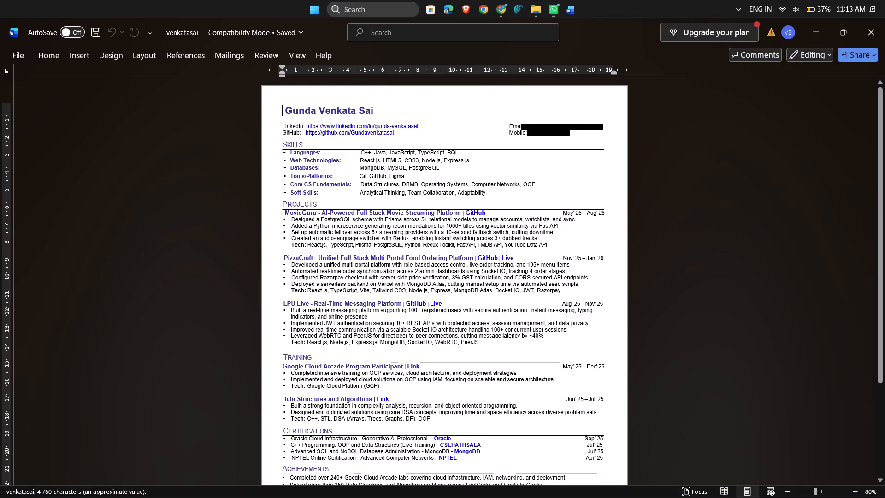
{"action": "scroll", "coordinate": [372, 439], "scroll_direction": "down", "scroll_amount": 2}
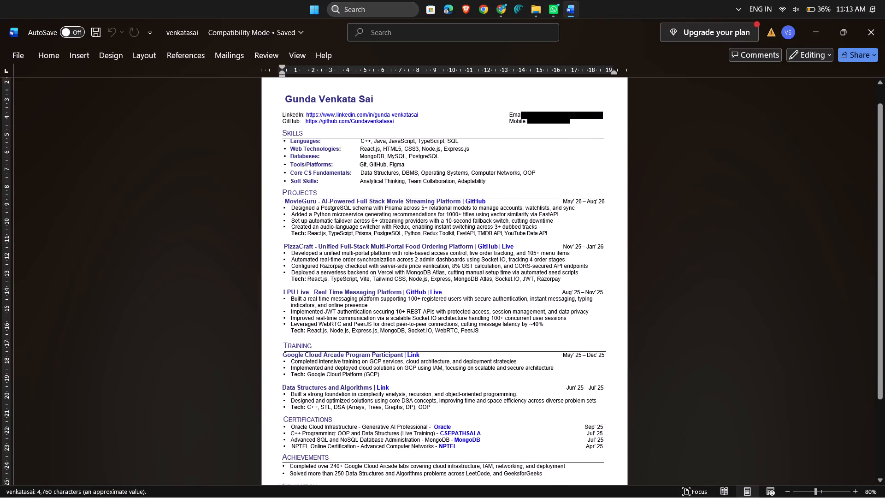
{"action": "scroll", "coordinate": [372, 439], "scroll_direction": "down", "scroll_amount": 2}
{"action": "scroll", "coordinate": [372, 439], "scroll_direction": "up", "scroll_amount": 3}
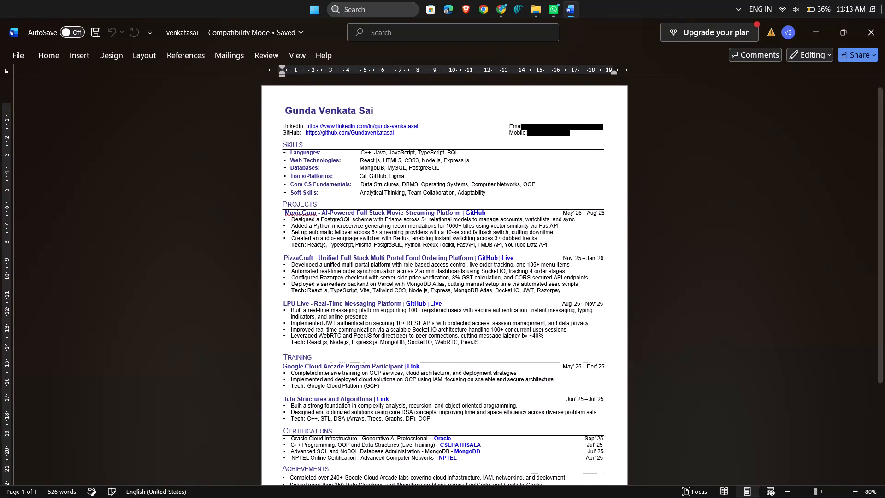
{"action": "left_click", "coordinate": [506, 16]}
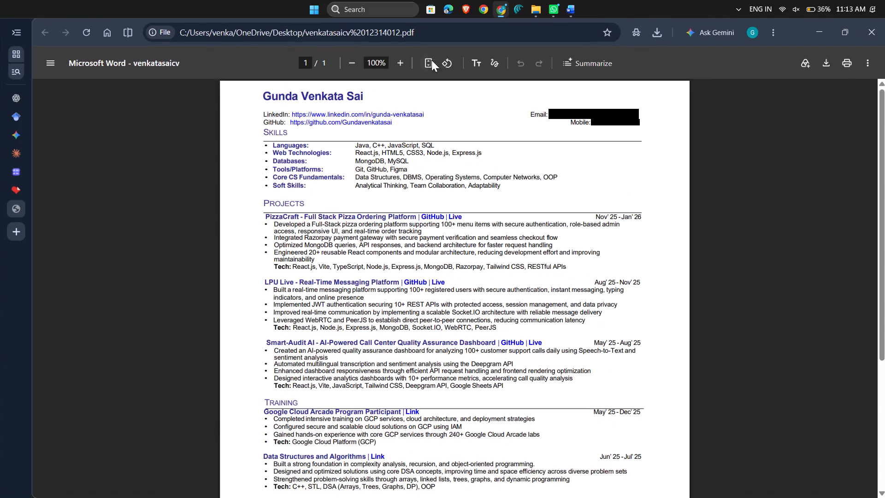
{"action": "scroll", "coordinate": [375, 204], "scroll_direction": "down", "scroll_amount": 1}
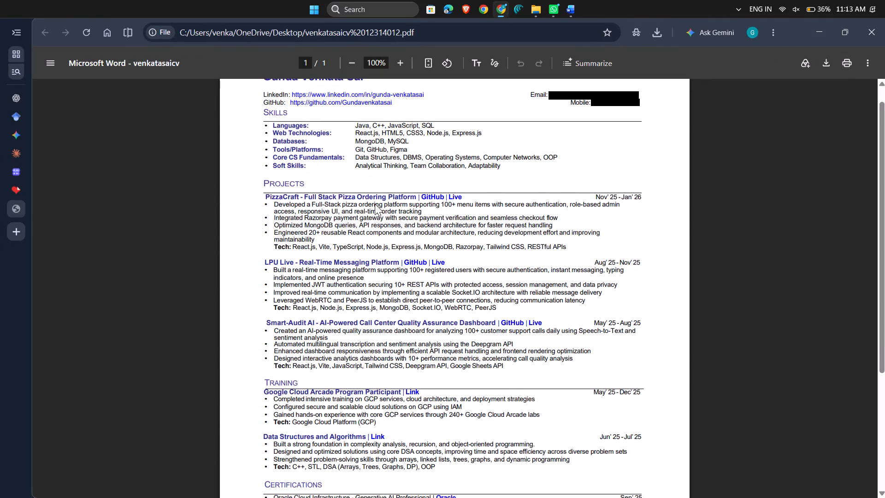
{"action": "left_click", "coordinate": [566, 3]}
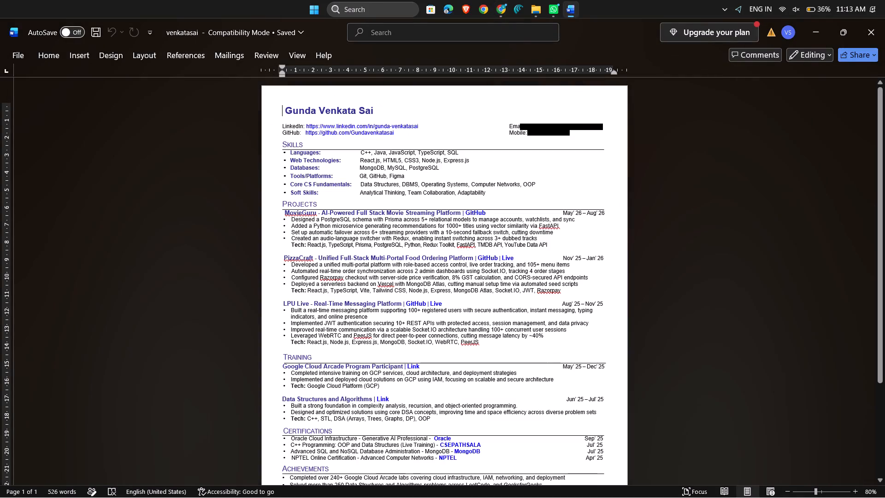
Delete the whole MovieGuru project entry from the Projects section, including its heading, bullets, Tech line and the leftover blank line.
{"action": "left_click_drag", "start_coordinate": [554, 245], "coordinate": [277, 214]}
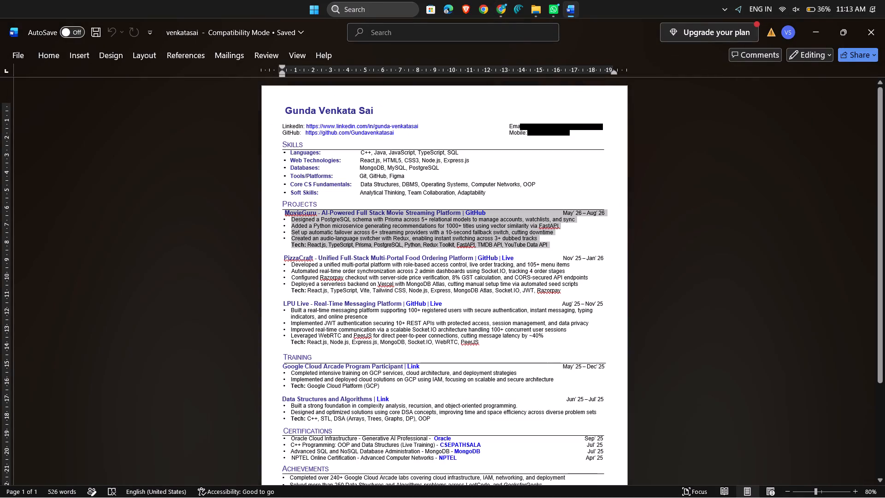
{"action": "left_click_drag", "start_coordinate": [277, 214], "coordinate": [277, 214]}
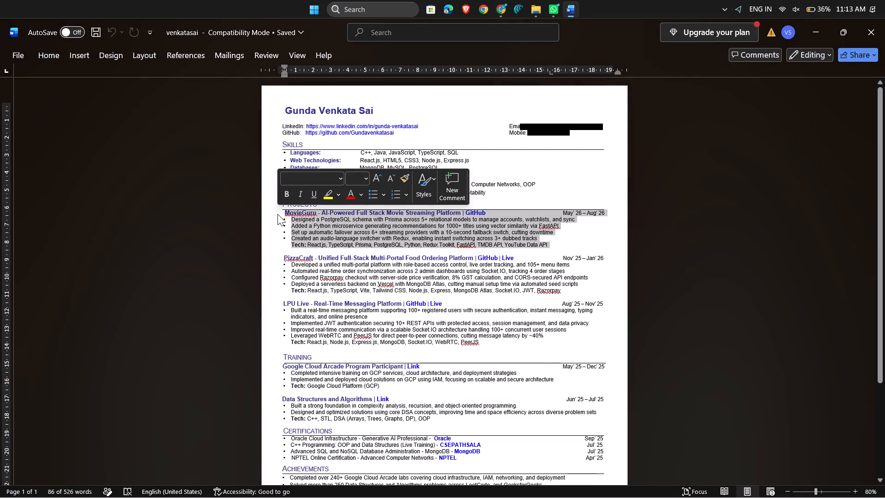
{"action": "left_click", "coordinate": [386, 252]}
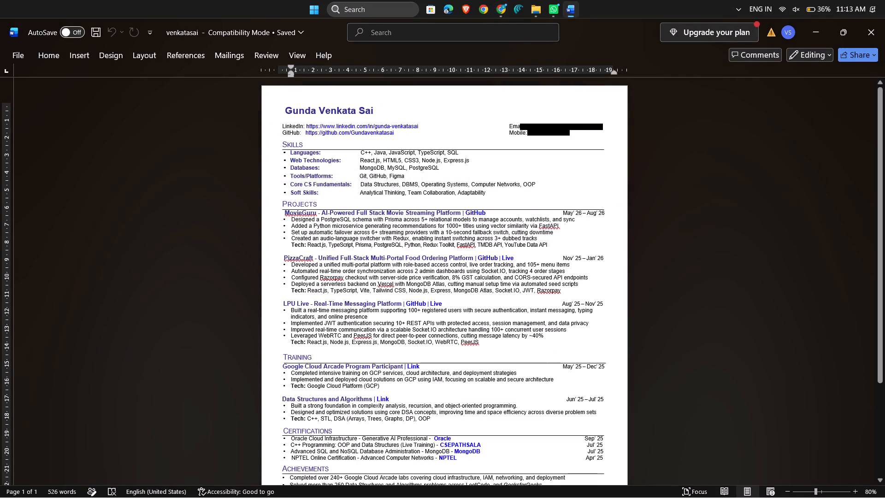
{"action": "scroll", "coordinate": [386, 252], "scroll_direction": "down", "scroll_amount": 2}
{"action": "scroll", "coordinate": [386, 252], "scroll_direction": "up", "scroll_amount": 1}
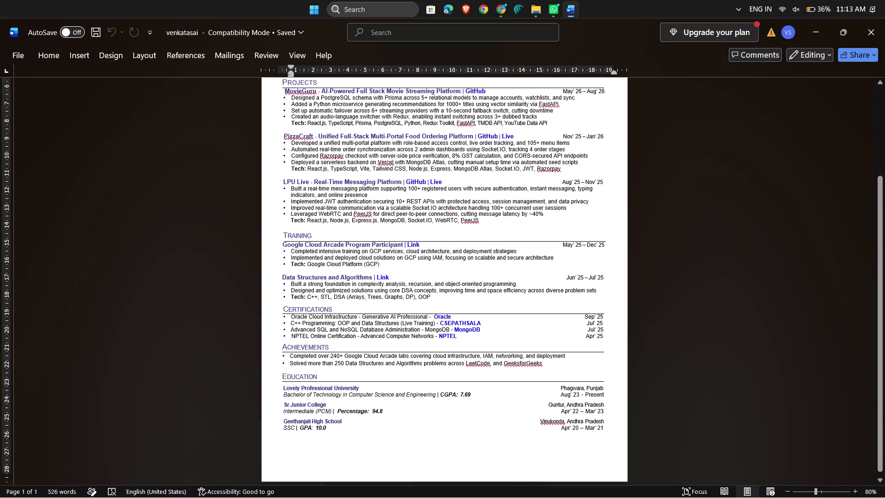
{"action": "scroll", "coordinate": [386, 252], "scroll_direction": "up", "scroll_amount": 5}
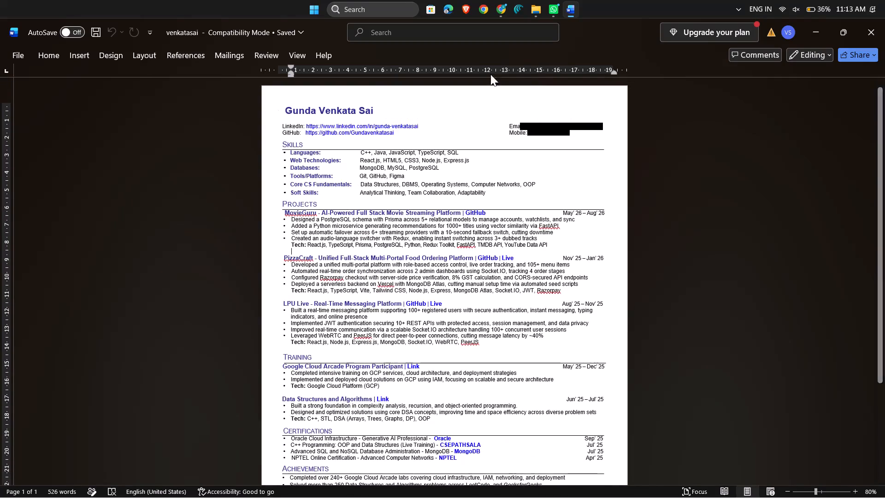
{"action": "left_click_drag", "start_coordinate": [554, 239], "coordinate": [340, 232]}
{"action": "left_click", "coordinate": [340, 232]}
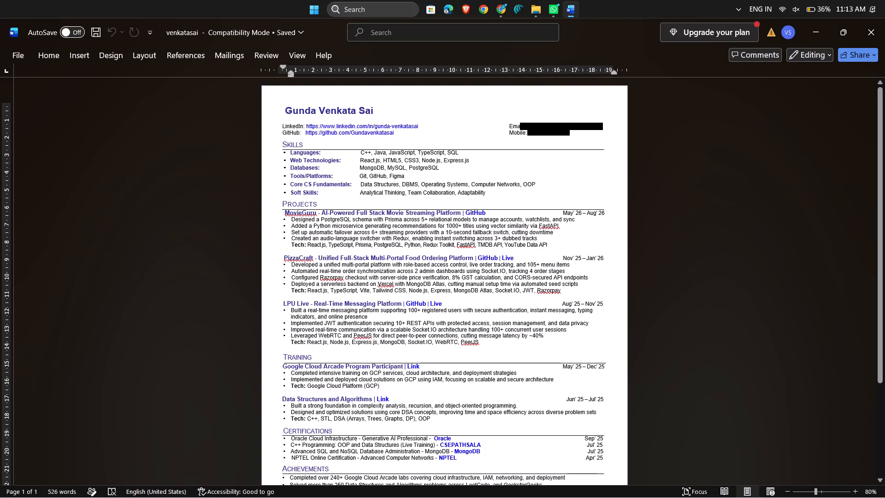
{"action": "left_click_drag", "start_coordinate": [551, 243], "coordinate": [282, 217]}
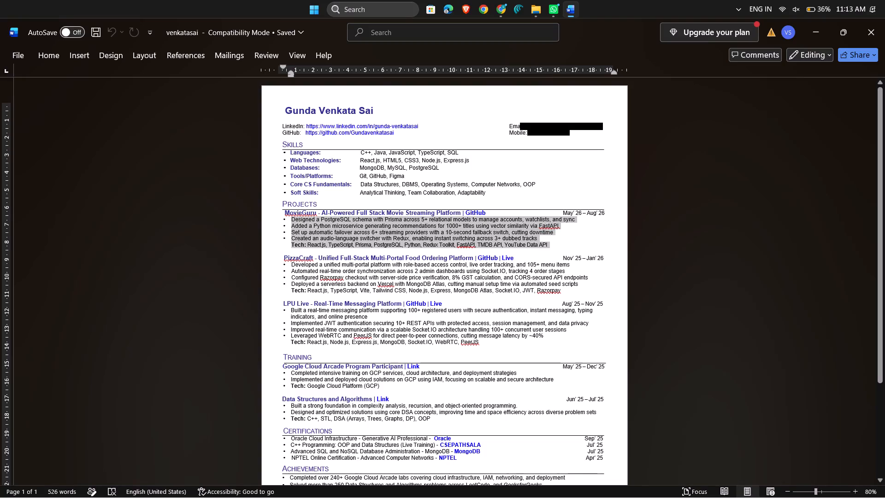
{"action": "left_click_drag", "start_coordinate": [282, 217], "coordinate": [280, 213]}
{"action": "key", "text": "BackSpace"}
{"action": "key", "text": "BackSpace"}
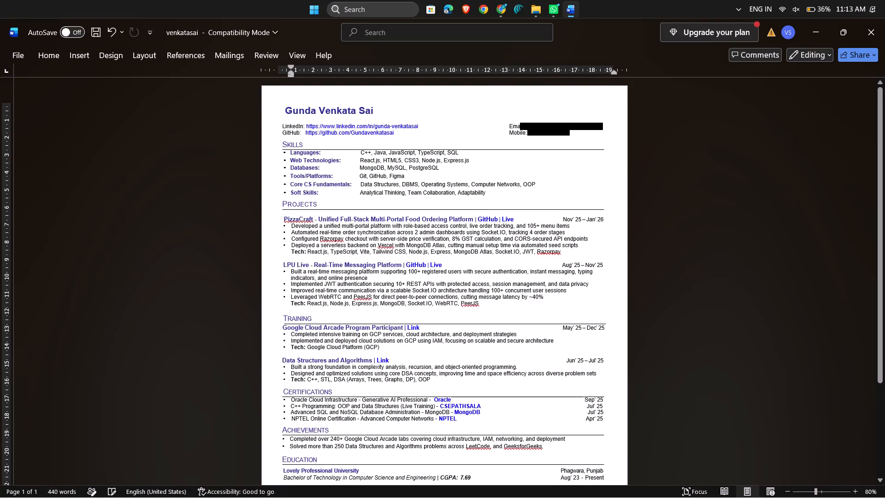
{"action": "key", "text": "BackSpace"}
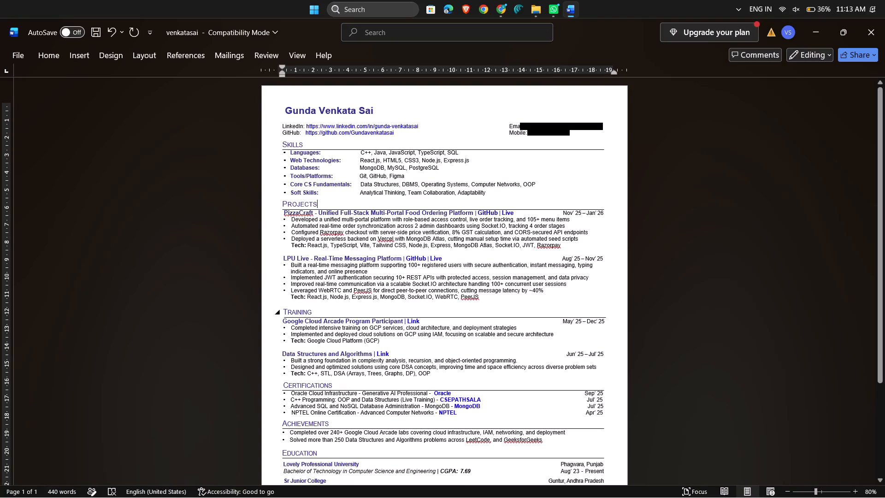
Switch to the PDF CV in Chrome and arrange it side by side with the Word document.
{"action": "scroll", "coordinate": [500, 306], "scroll_direction": "down", "scroll_amount": 2}
{"action": "scroll", "coordinate": [500, 306], "scroll_direction": "up", "scroll_amount": 2}
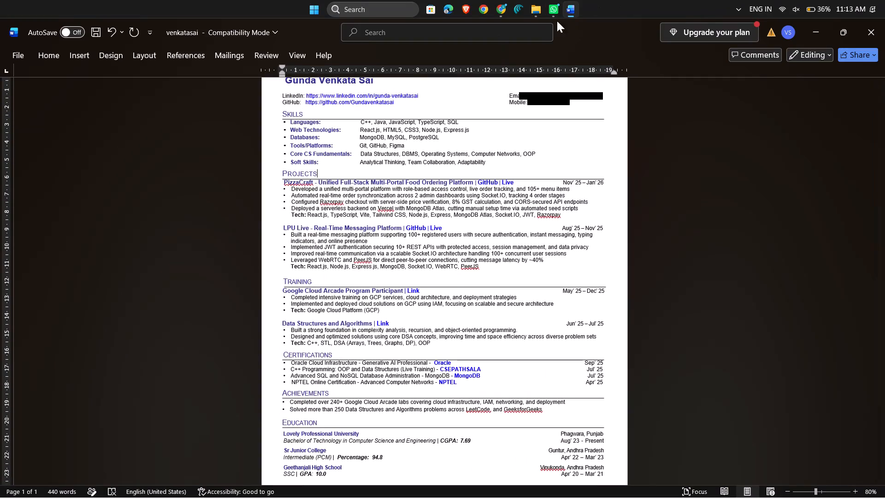
{"action": "left_click", "coordinate": [498, 8]}
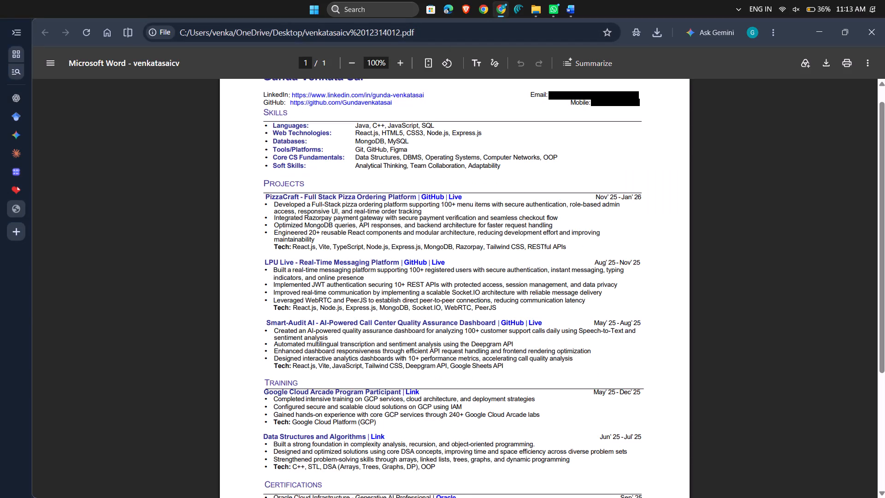
{"action": "left_click", "coordinate": [569, 11]}
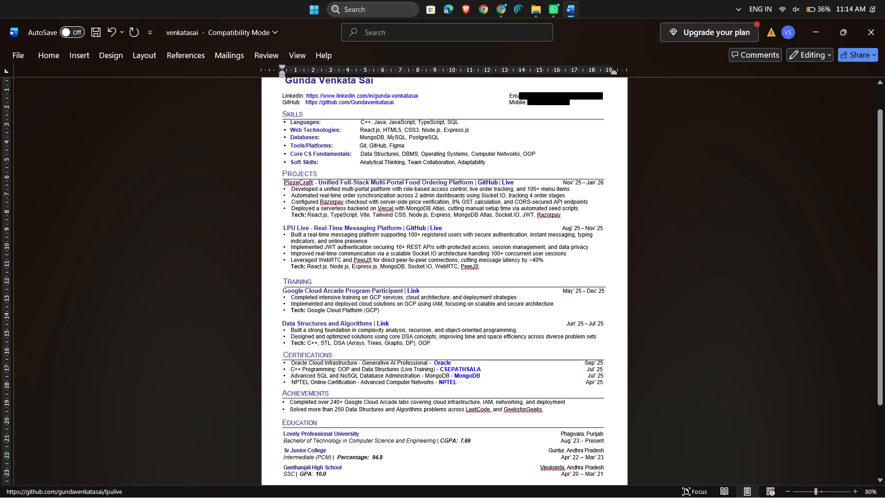
{"action": "key", "text": "alt+Tab"}
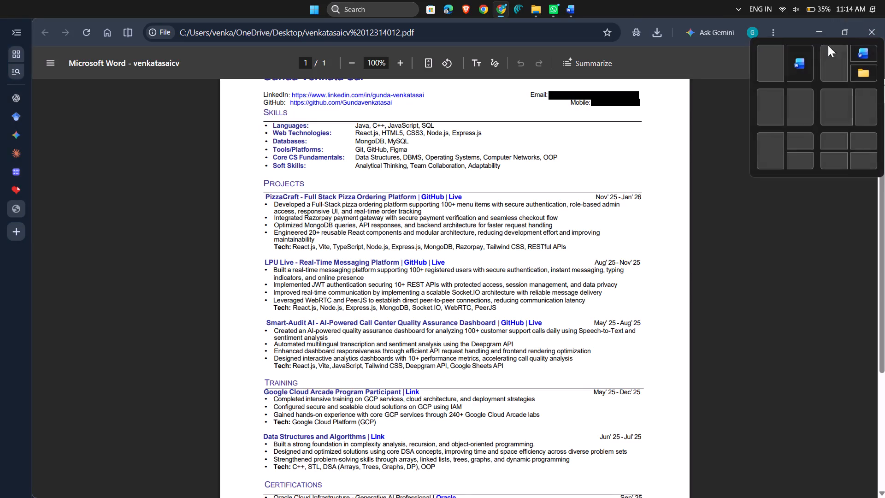
{"action": "left_click", "coordinate": [775, 71]}
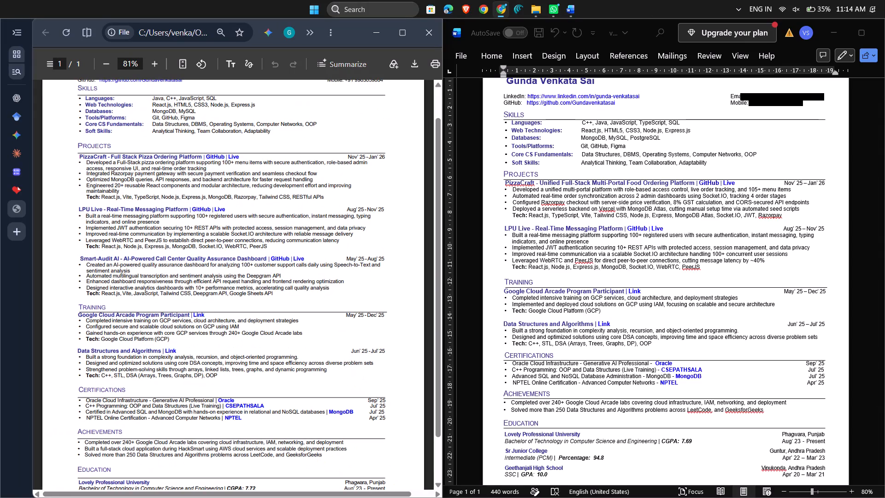
Add two blank lines below the LPU Live project, trying and undoing a paste of the PDF's Smart-Audit AI heading with its links and dates.
{"action": "left_click_drag", "start_coordinate": [80, 256], "coordinate": [332, 250]}
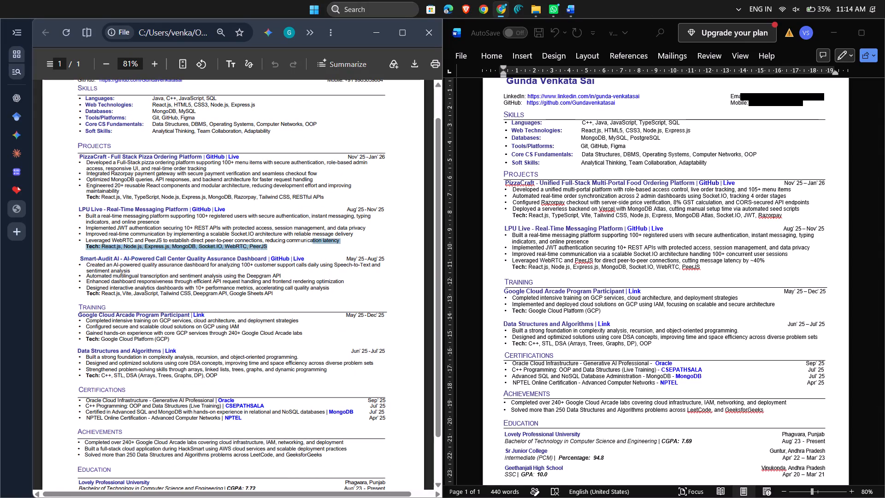
{"action": "left_click_drag", "start_coordinate": [332, 250], "coordinate": [389, 255]}
{"action": "key", "text": "ctrl+c"}
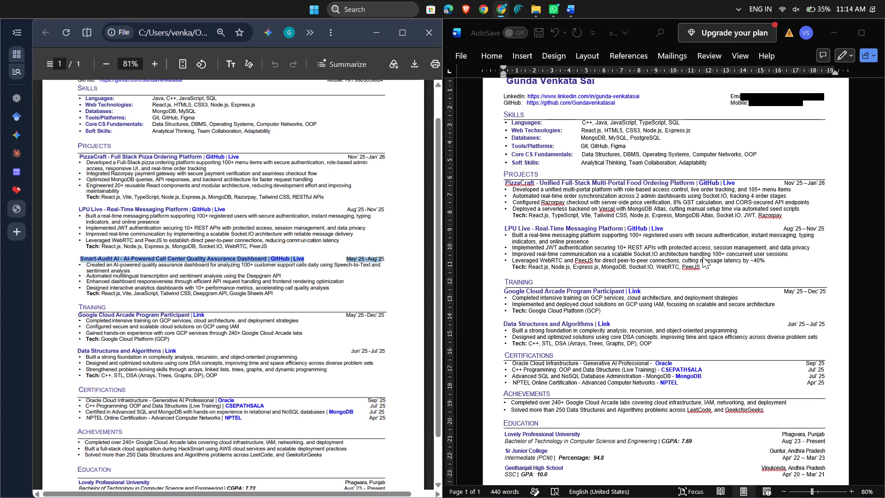
{"action": "left_click", "coordinate": [716, 266]}
{"action": "left_click", "coordinate": [701, 268]}
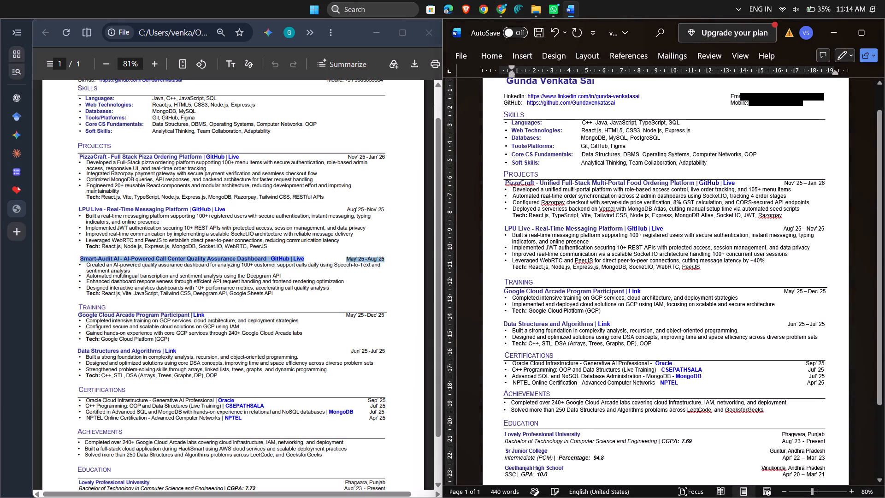
{"action": "key", "text": "Return"}
{"action": "key", "text": "ctrl+v"}
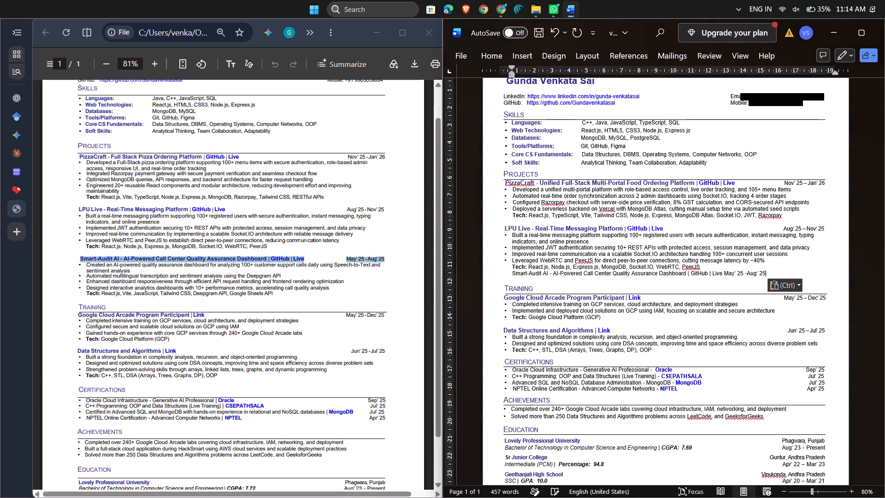
{"action": "key", "text": "ctrl+z"}
{"action": "key", "text": "Return"}
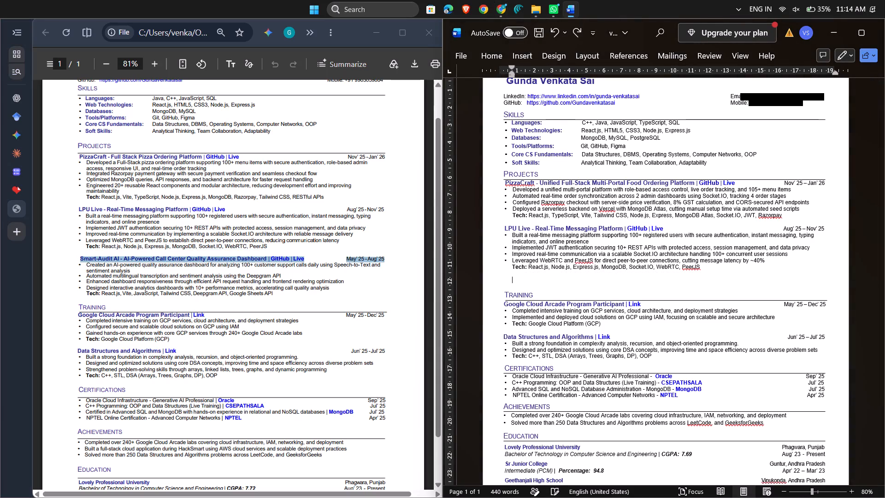
{"action": "key", "text": "ctrl+v"}
{"action": "key", "text": "ctrl+z"}
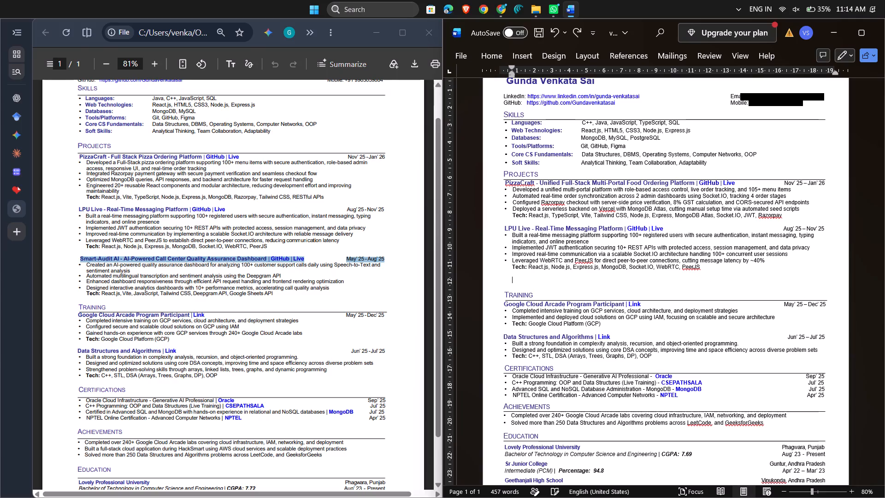
Copy only the title "Smart-Audit AI - AI-Powered Call Center Quality Assurance Dashboard" from the PDF into the blank line below the LPU Live project.
{"action": "left_click", "coordinate": [360, 283]}
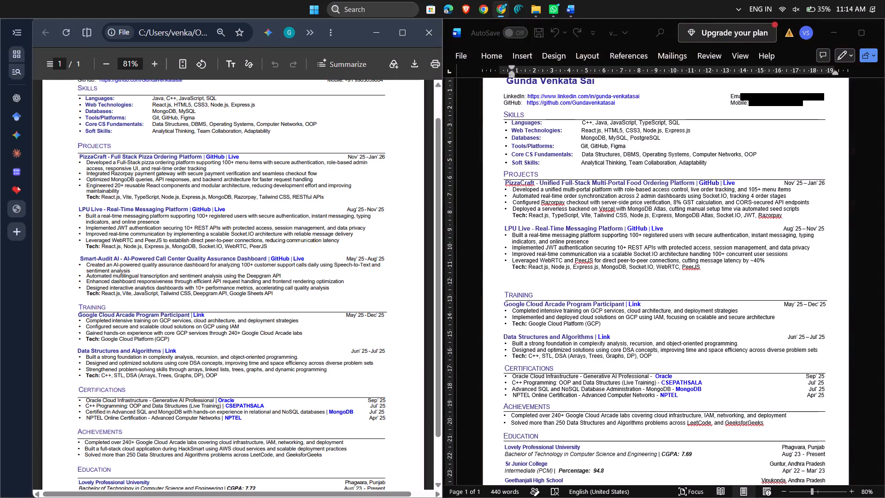
{"action": "left_click_drag", "start_coordinate": [75, 257], "coordinate": [265, 260]}
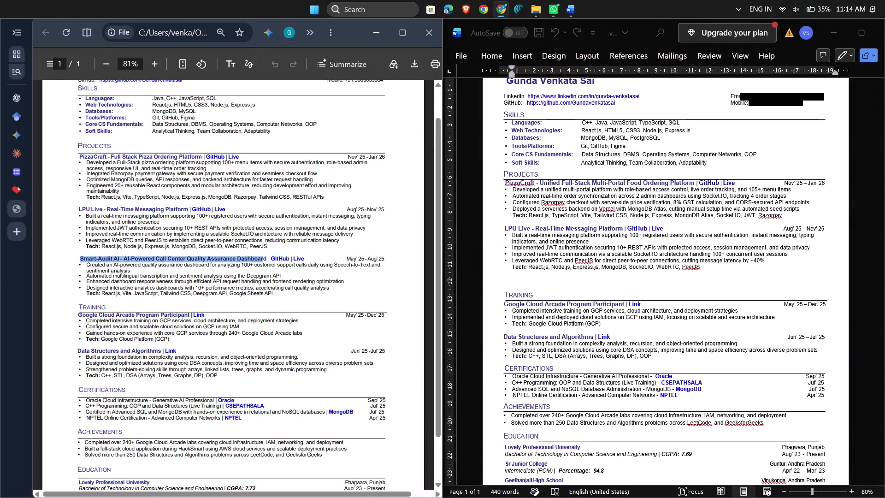
{"action": "left_click_drag", "start_coordinate": [265, 260], "coordinate": [265, 260]}
{"action": "key", "text": "ctrl+c"}
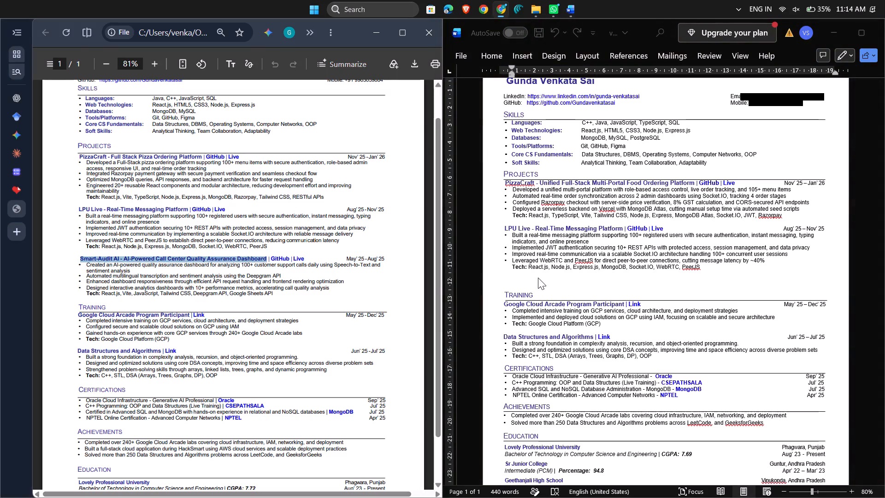
{"action": "left_click", "coordinate": [538, 278]}
{"action": "key", "text": "ctrl+v"}
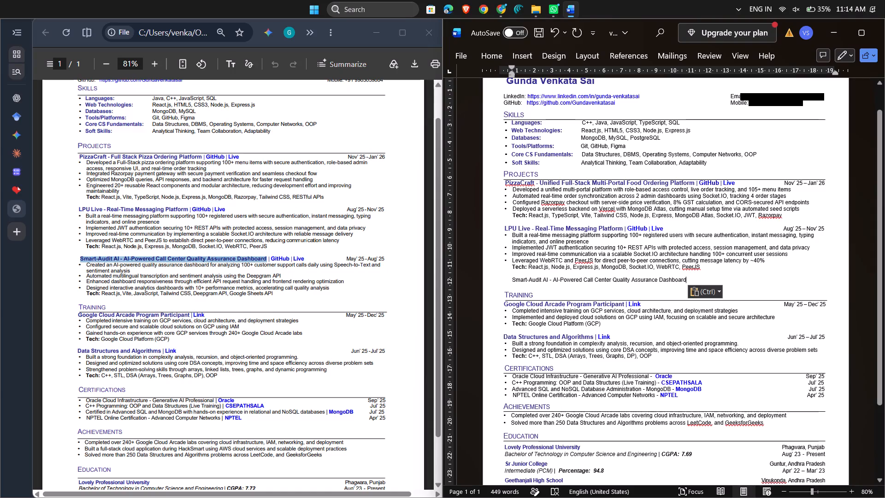
Undo the unformatted title paste and place a copy of the title "LPU Live - Real-Time Messaging Platform" on the blank line below that project.
{"action": "key", "text": "ctrl+z"}
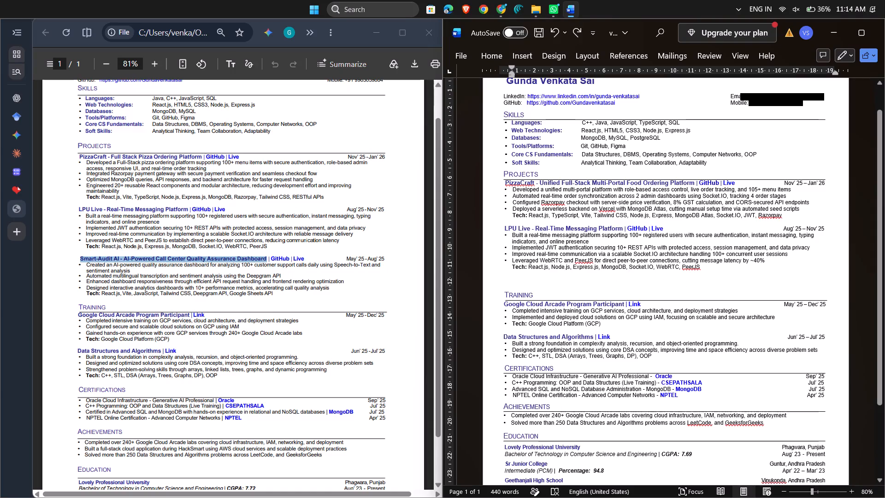
{"action": "left_click_drag", "start_coordinate": [623, 229], "coordinate": [505, 229]}
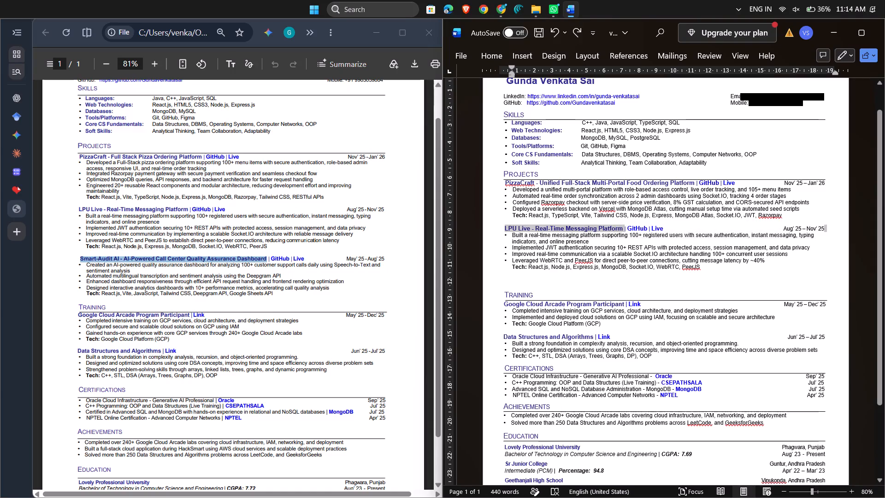
{"action": "left_click_drag", "start_coordinate": [505, 229], "coordinate": [504, 227]}
{"action": "key", "text": "ctrl+c"}
{"action": "left_click", "coordinate": [543, 284]}
{"action": "key", "text": "ctrl+v"}
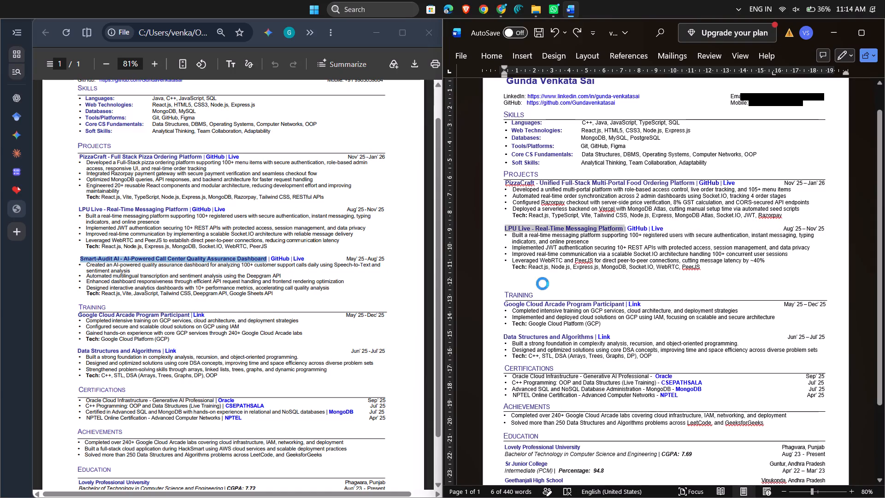
{"action": "left_click", "coordinate": [644, 290]}
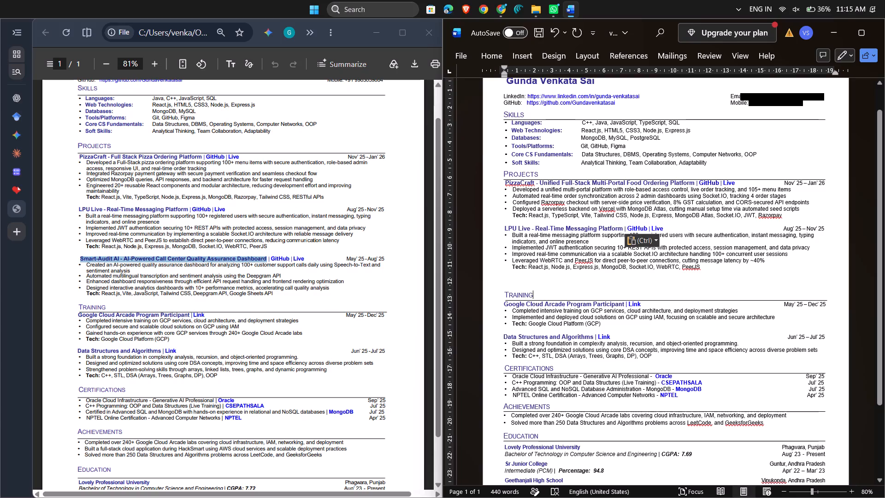
{"action": "left_click", "coordinate": [555, 271]}
{"action": "key", "text": "ctrl+v"}
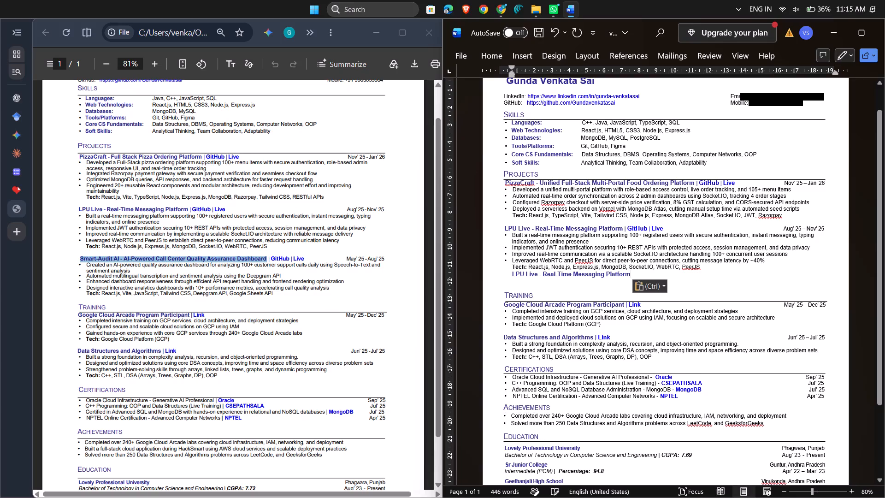
Replace the copied title, except its first letter, with "Smart-Audit AI - AI-Powered Call Center Quality Assurance Dashboard" from the clipboard history, matching the heading formatting.
{"action": "key", "text": "shift+Left"}
{"action": "key", "text": "shift+Left"}
{"action": "key", "text": "shift+Left"}
{"action": "key", "text": "shift+Left"}
{"action": "key", "text": "shift+Left"}
{"action": "key", "text": "shift+Left"}
{"action": "key", "text": "shift+Left"}
{"action": "key", "text": "shift+Left"}
{"action": "key", "text": "shift+Left"}
{"action": "key", "text": "shift+Left"}
{"action": "key", "text": "shift+Left"}
{"action": "key", "text": "shift+Left"}
{"action": "key", "text": "shift+Left"}
{"action": "key", "text": "shift+Left"}
{"action": "key", "text": "shift+Left"}
{"action": "key", "text": "shift+Left"}
{"action": "key", "text": "shift+Left"}
{"action": "key", "text": "shift+Left"}
{"action": "key", "text": "shift+Left"}
{"action": "key", "text": "shift+Left"}
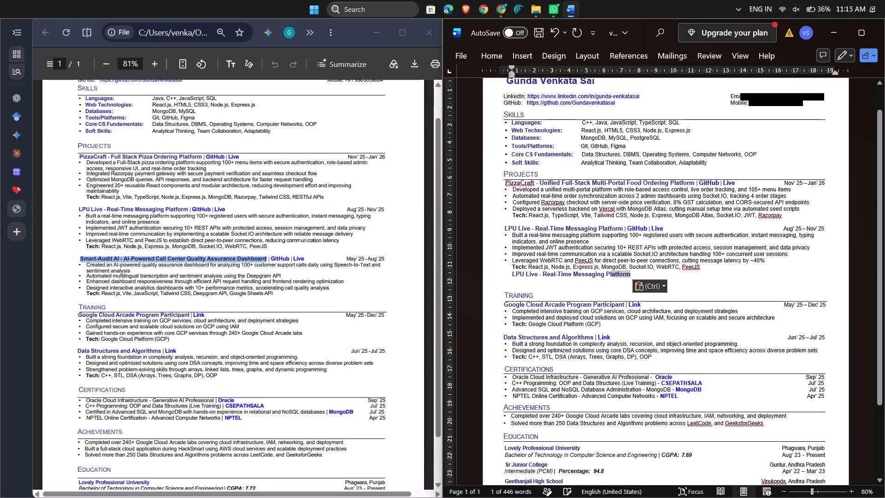
{"action": "key", "text": "shift+Left"}
{"action": "key", "text": "shift+Left"}
{"action": "key", "text": "shift+Left"}
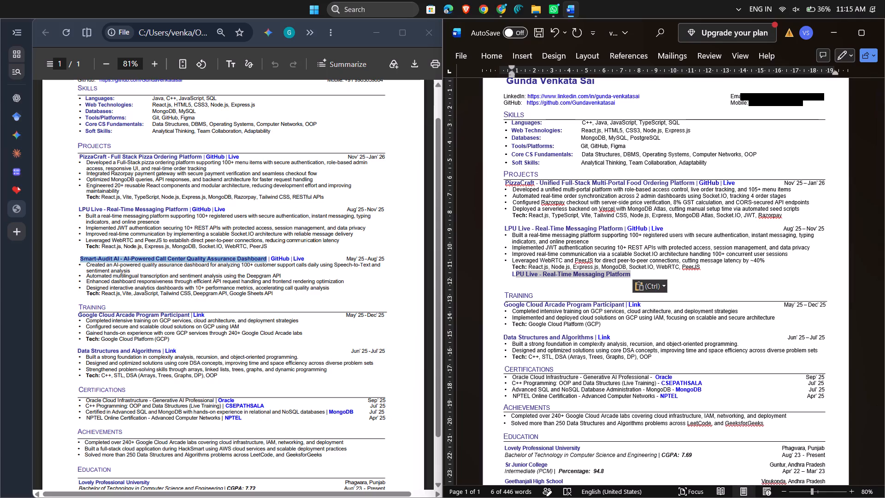
{"action": "key", "text": "super+v"}
{"action": "key", "text": "Down"}
{"action": "key", "text": "Return"}
{"action": "key", "text": "ctrl+v"}
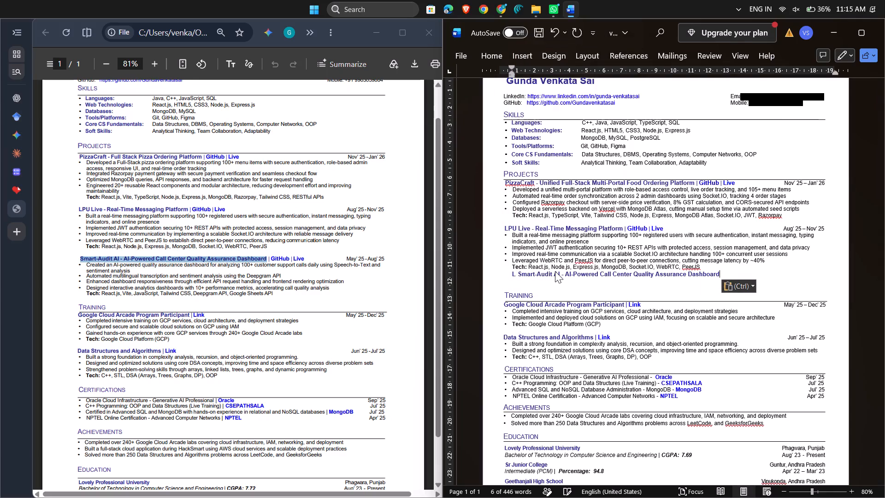
Remove the leftover "L" and the indent in front of the Smart-Audit AI title.
{"action": "key", "text": "Left"}
{"action": "key", "text": "Left"}
{"action": "key", "text": "Left"}
{"action": "key", "text": "Left"}
{"action": "key", "text": "Left"}
{"action": "key", "text": "Left"}
{"action": "key", "text": "Left"}
{"action": "key", "text": "Left"}
{"action": "key", "text": "Left"}
{"action": "key", "text": "Left"}
{"action": "key", "text": "Left"}
{"action": "key", "text": "Left"}
{"action": "key", "text": "Left"}
{"action": "key", "text": "Left"}
{"action": "key", "text": "Left"}
{"action": "key", "text": "Left"}
{"action": "key", "text": "Left"}
{"action": "key", "text": "Left"}
{"action": "key", "text": "Left"}
{"action": "key", "text": "Left"}
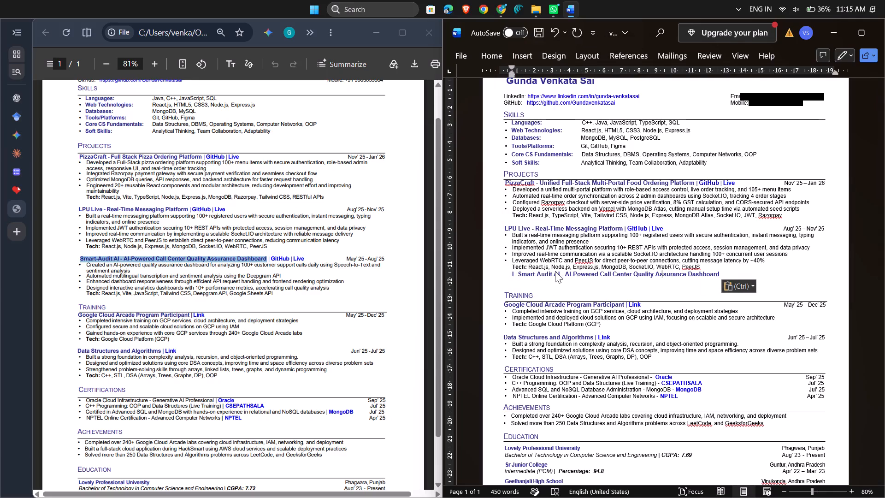
{"action": "key", "text": "Left"}
{"action": "key", "text": "Left"}
{"action": "key", "text": "Left"}
{"action": "key", "text": "BackSpace"}
{"action": "key", "text": "BackSpace"}
{"action": "key", "text": "BackSpace"}
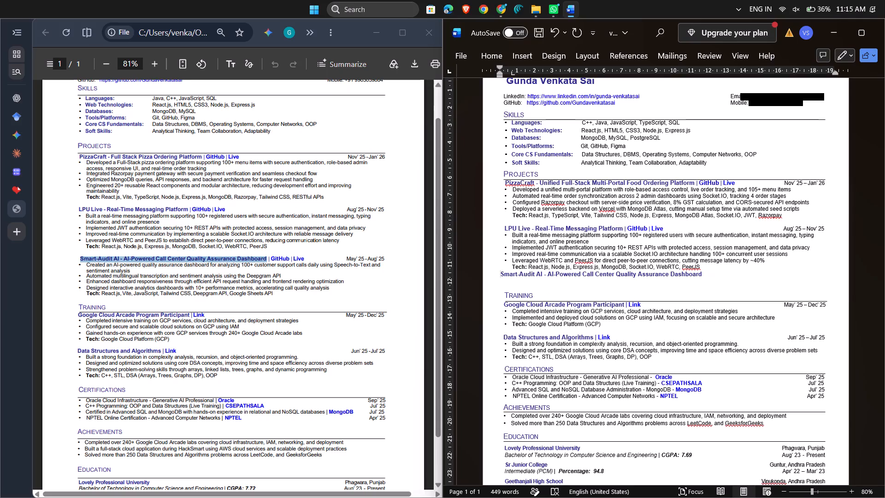
Insert a blank line above the Smart-Audit AI title and add two leading spaces to align it with the LPU Live heading.
{"action": "key", "text": "Left"}
{"action": "key", "text": "Return"}
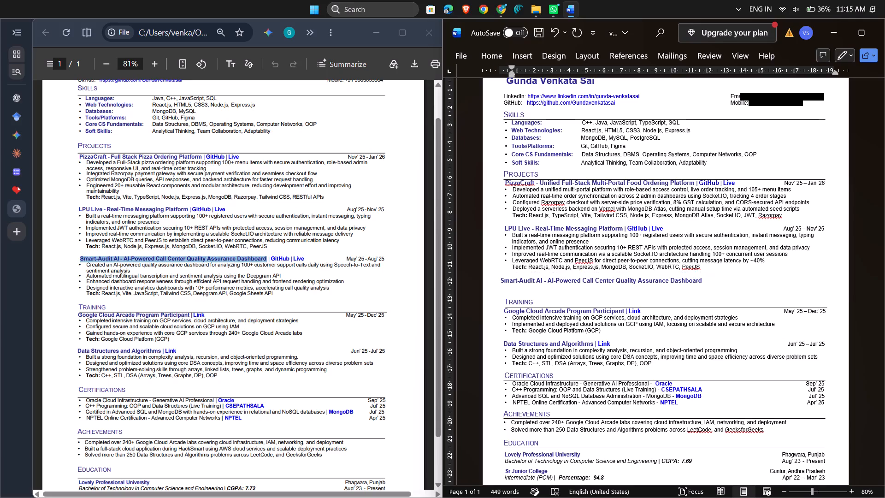
{"action": "key", "text": "Down"}
{"action": "key", "text": "Left"}
{"action": "key", "text": "Left"}
{"action": "key", "text": "Left"}
{"action": "key", "text": "space"}
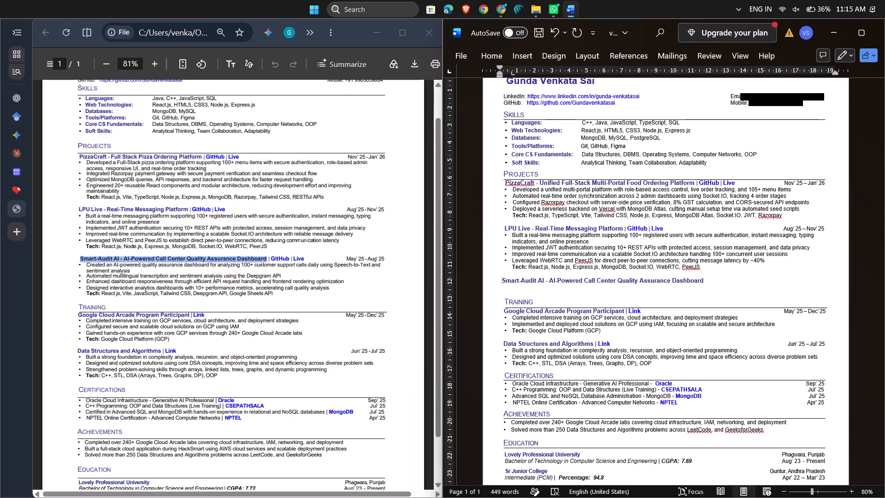
{"action": "key", "text": "space"}
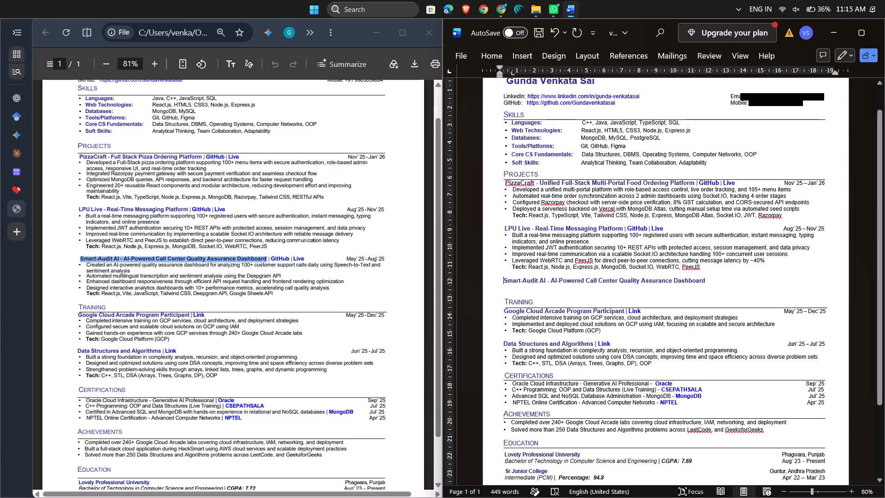
Copy the date range "Aug' 25 – Nov' 25" from the LPU Live heading to the right end of the Smart-Audit AI heading line.
{"action": "left_click", "coordinate": [711, 284]}
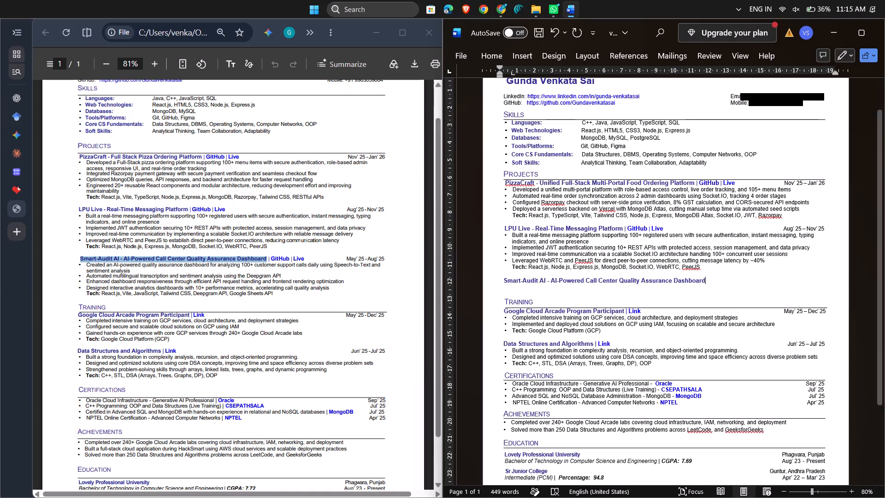
{"action": "left_click", "coordinate": [315, 284]}
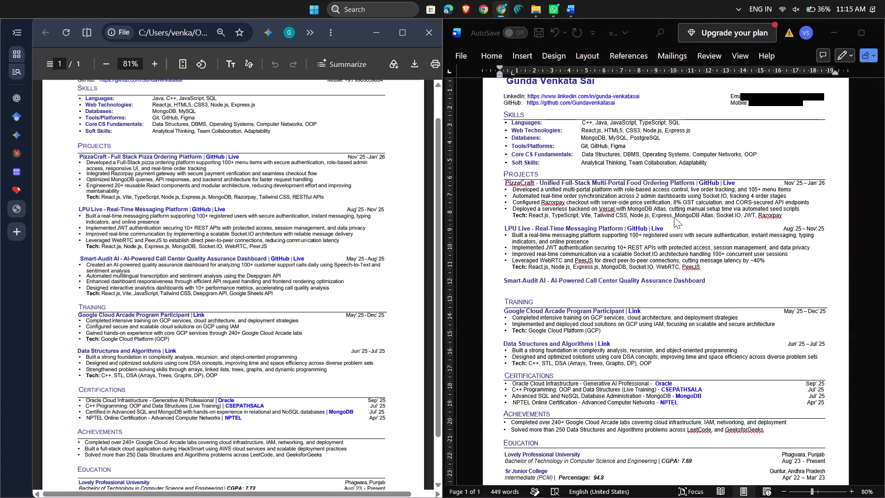
{"action": "left_click", "coordinate": [777, 228]}
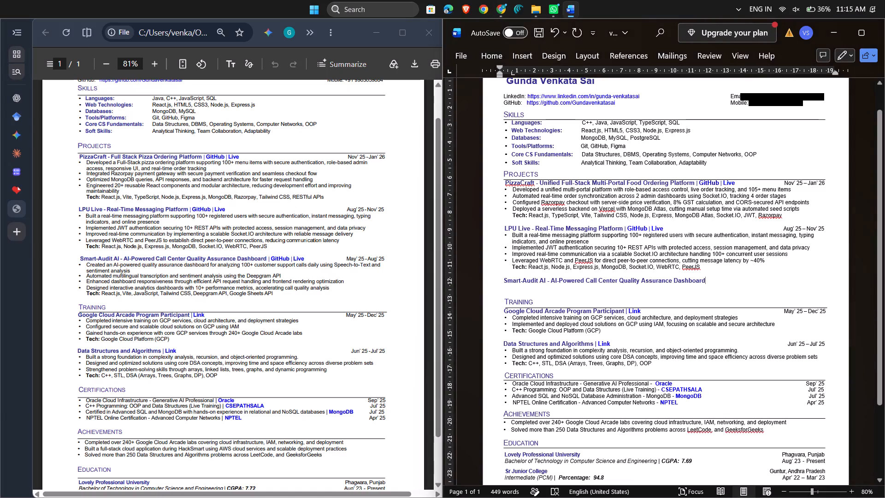
{"action": "left_click", "coordinate": [827, 228]}
{"action": "key", "text": "shift+Left"}
{"action": "key", "text": "shift+Left"}
{"action": "key", "text": "shift+Left"}
{"action": "key", "text": "shift+Left"}
{"action": "key", "text": "shift+Left"}
{"action": "key", "text": "shift+Left"}
{"action": "key", "text": "shift+Left"}
{"action": "key", "text": "shift+Left"}
{"action": "key", "text": "shift+Left"}
{"action": "key", "text": "shift+Left"}
{"action": "key", "text": "shift+Left"}
{"action": "key", "text": "shift+Left"}
{"action": "key", "text": "shift+Left"}
{"action": "key", "text": "shift+Left"}
{"action": "key", "text": "shift+Left"}
{"action": "key", "text": "shift+Left"}
{"action": "key", "text": "shift+Left"}
{"action": "key", "text": "shift+Left"}
{"action": "key", "text": "shift+Left"}
{"action": "key", "text": "shift+Left"}
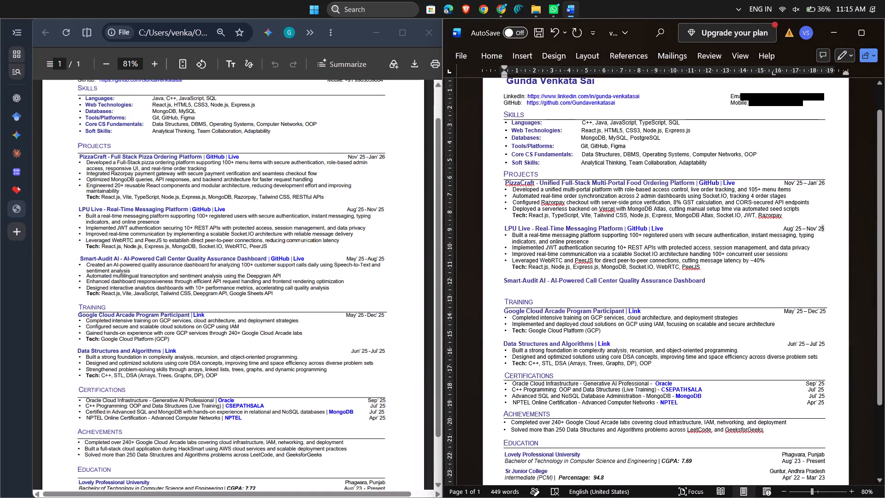
{"action": "key", "text": "shift+Right"}
{"action": "key", "text": "shift+Right"}
{"action": "key", "text": "shift+Right"}
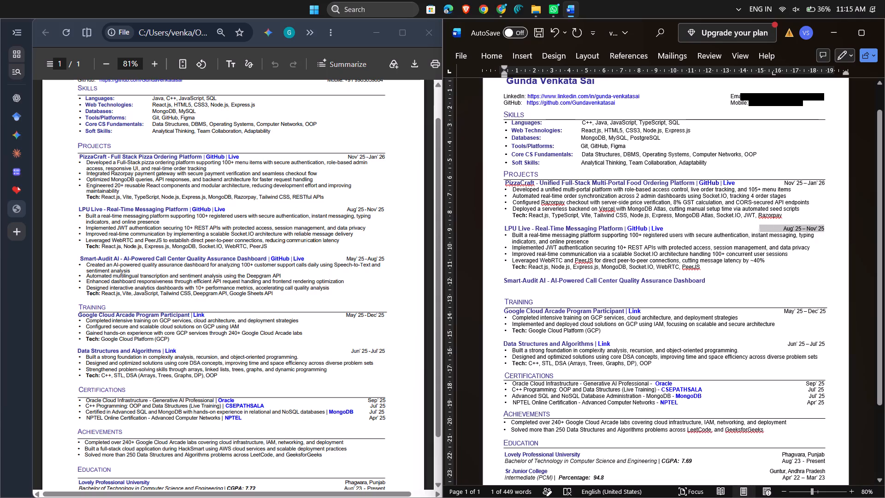
{"action": "key", "text": "shift+Right"}
{"action": "key", "text": "shift+Right"}
{"action": "key", "text": "shift+Right"}
{"action": "key", "text": "shift+Right"}
{"action": "key", "text": "shift+Right"}
{"action": "key", "text": "shift+Right"}
{"action": "key", "text": "shift+Right"}
{"action": "key", "text": "shift+Right"}
{"action": "key", "text": "shift+Right"}
{"action": "key", "text": "shift+Right"}
{"action": "key", "text": "shift+Right"}
{"action": "key", "text": "shift+Right"}
{"action": "key", "text": "shift+Right"}
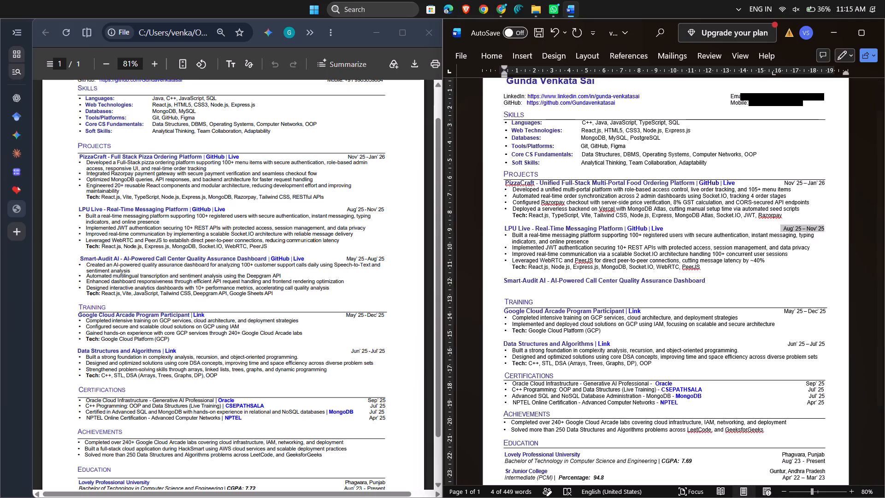
{"action": "key", "text": "ctrl+c"}
{"action": "left_click", "coordinate": [789, 284]}
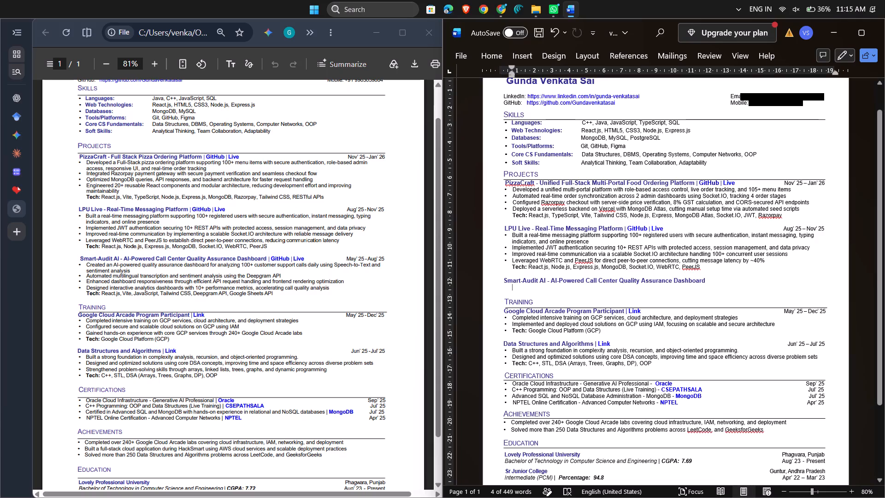
{"action": "left_click", "coordinate": [715, 281]}
{"action": "key", "text": "space"}
{"action": "key", "text": "space"}
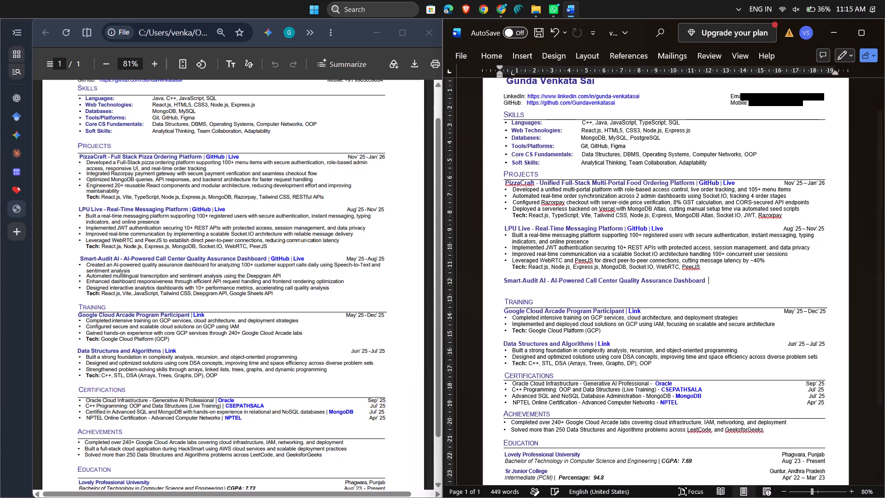
{"action": "key", "text": "space"}
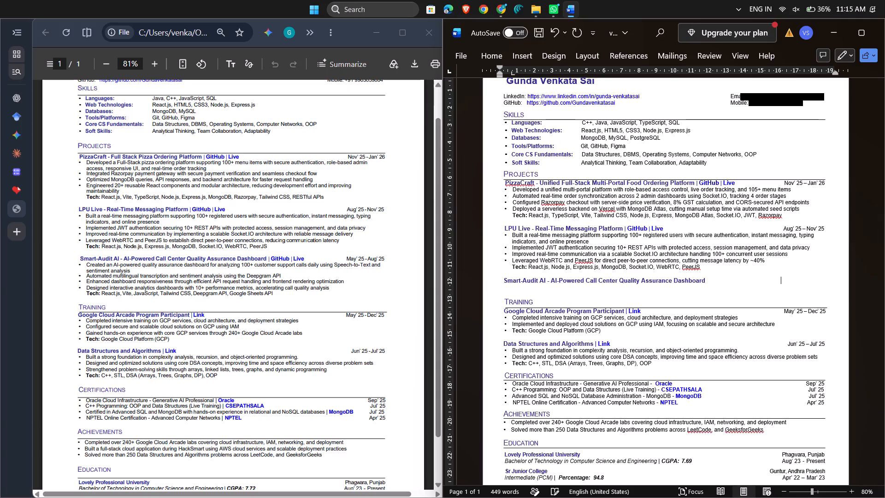
{"action": "key", "text": "space"}
{"action": "key", "text": "ctrl+v"}
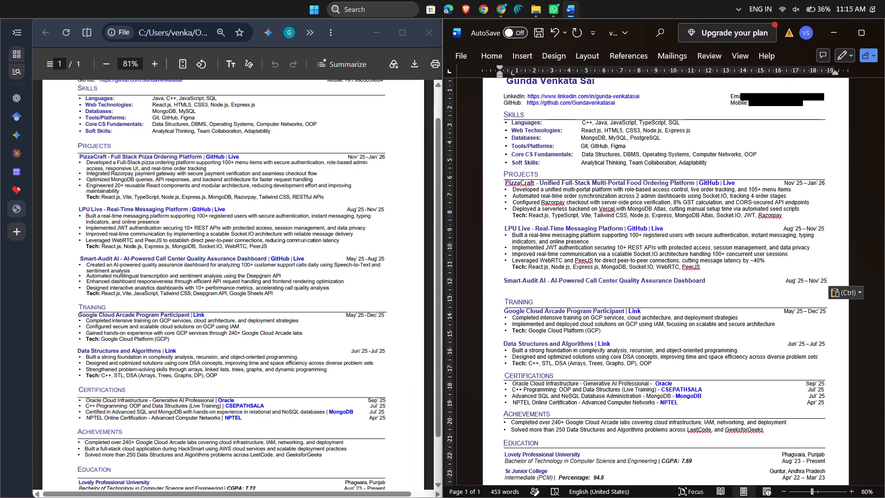
Copy the "| GitHub | Live" links with their trailing spacing from the LPU Live heading to directly after the Smart-Audit AI title.
{"action": "left_click_drag", "start_coordinate": [664, 229], "coordinate": [632, 227]}
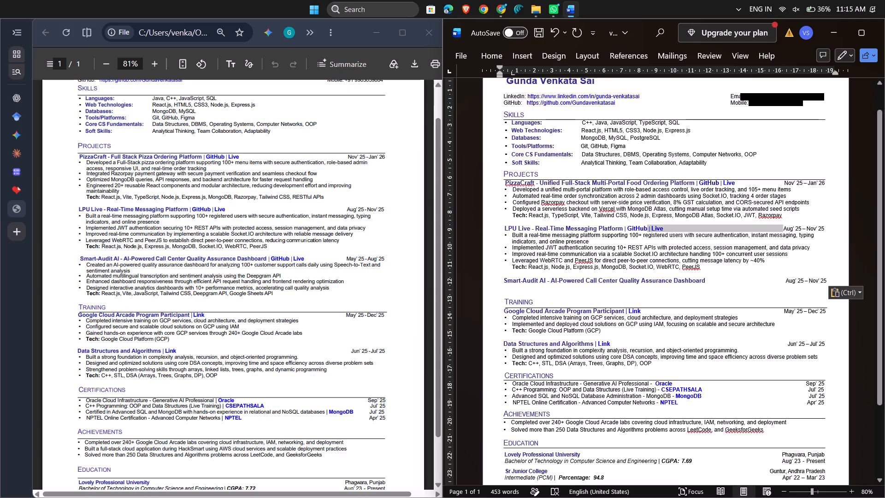
{"action": "left_click_drag", "start_coordinate": [632, 227], "coordinate": [623, 229]}
{"action": "left_click_drag", "start_coordinate": [623, 229], "coordinate": [623, 229]}
{"action": "key", "text": "ctrl+c"}
{"action": "left_click", "coordinate": [711, 283]}
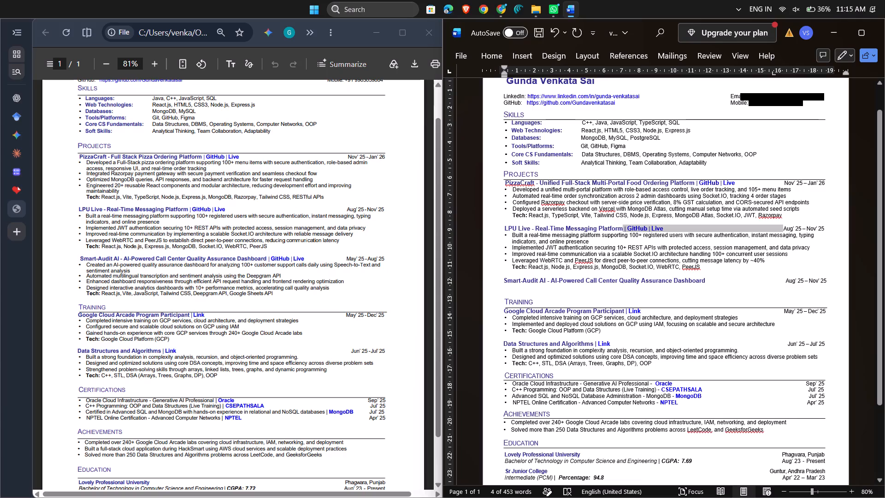
{"action": "key", "text": "Left"}
{"action": "key", "text": "Left"}
{"action": "key", "text": "Left"}
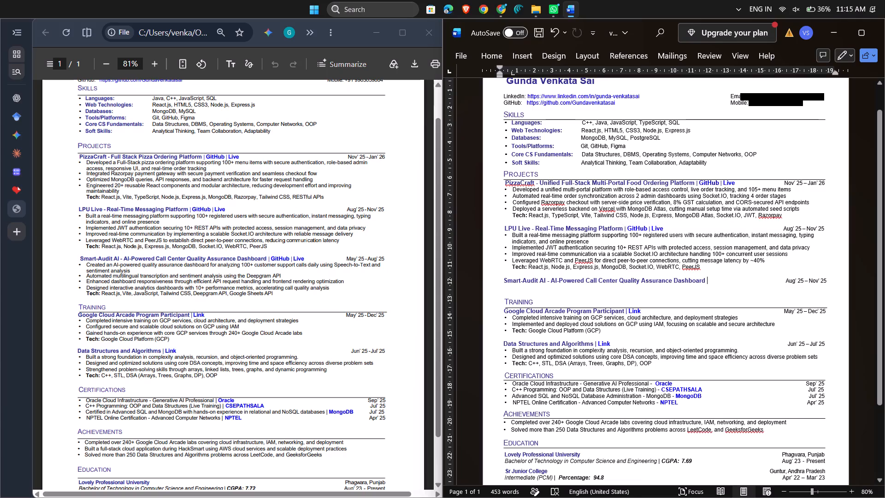
{"action": "key", "text": "Left"}
{"action": "key", "text": "ctrl+v"}
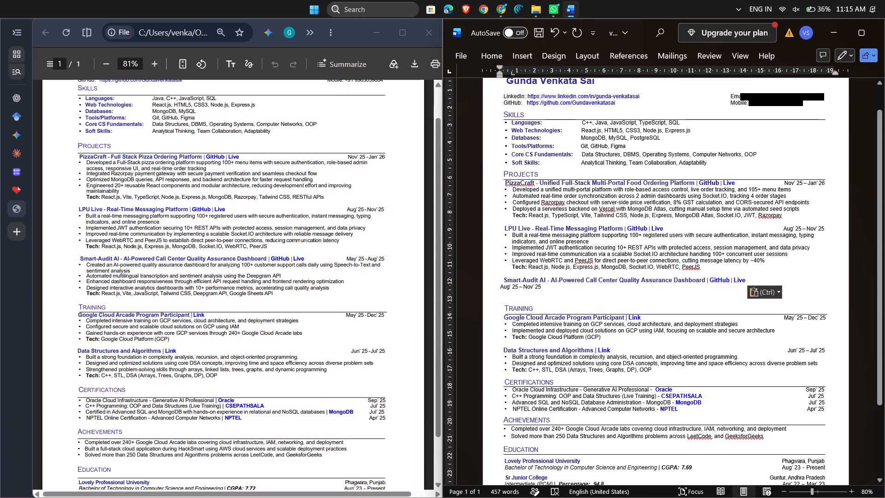
Delete the word "Live" and the surplus spacing before the wrapped date in the Smart-Audit AI heading, bringing the date back onto the heading line.
{"action": "key", "text": "ctrl+Down"}
{"action": "key", "text": "Left"}
{"action": "key", "text": "Up"}
{"action": "key", "text": "Down"}
{"action": "key", "text": "Left"}
{"action": "key", "text": "Left"}
{"action": "key", "text": "Left"}
{"action": "key", "text": "Left"}
{"action": "key", "text": "Left"}
{"action": "key", "text": "Left"}
{"action": "key", "text": "Left"}
{"action": "key", "text": "Left"}
{"action": "key", "text": "Left"}
{"action": "key", "text": "Left"}
{"action": "key", "text": "Left"}
{"action": "key", "text": "Left"}
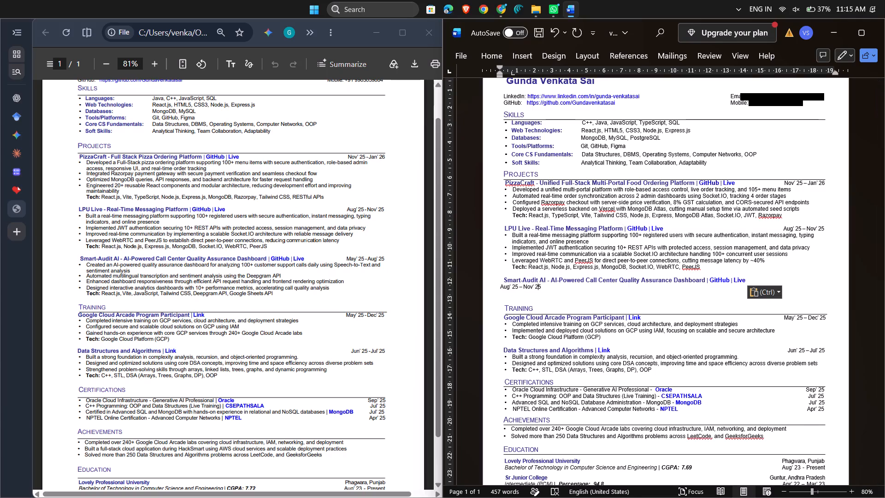
{"action": "key", "text": "Left"}
{"action": "key", "text": "Left"}
{"action": "key", "text": "Left"}
{"action": "key", "text": "Left"}
{"action": "key", "text": "Left"}
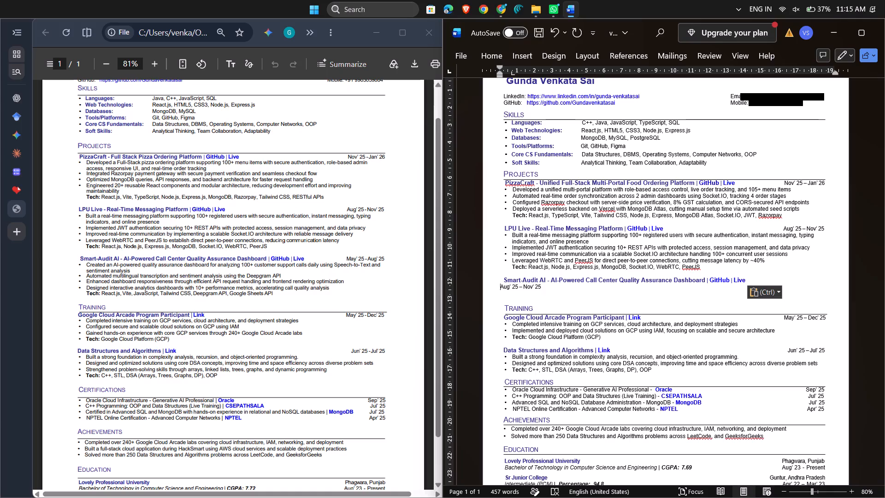
{"action": "key", "text": "BackSpace"}
{"action": "key", "text": "BackSpace"}
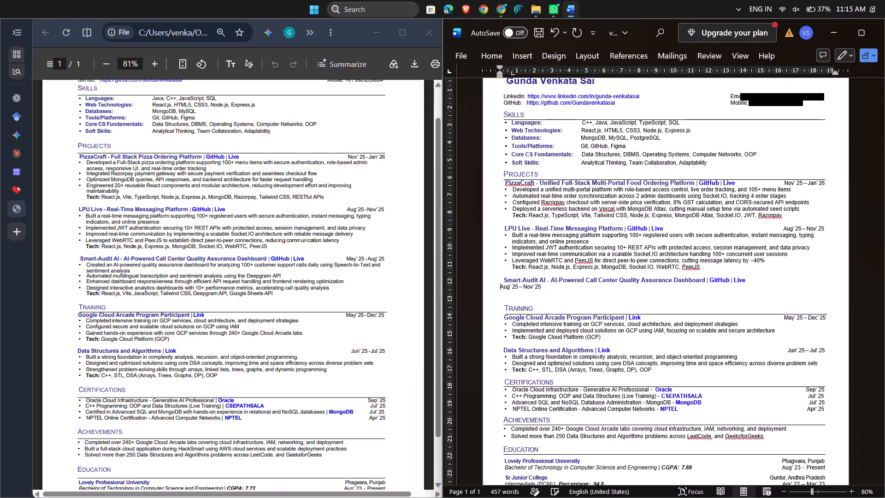
{"action": "key", "text": "BackSpace"}
{"action": "key", "text": "BackSpace"}
{"action": "key", "text": "BackSpace"}
{"action": "key", "text": "Left"}
{"action": "key", "text": "Left"}
{"action": "key", "text": "Left"}
{"action": "key", "text": "Left"}
{"action": "key", "text": "Left"}
{"action": "key", "text": "Left"}
{"action": "key", "text": "Left"}
{"action": "key", "text": "Left"}
{"action": "key", "text": "Left"}
{"action": "key", "text": "Left"}
{"action": "key", "text": "Left"}
{"action": "key", "text": "Left"}
{"action": "key", "text": "Left"}
{"action": "key", "text": "Left"}
{"action": "key", "text": "Left"}
{"action": "key", "text": "Left"}
{"action": "key", "text": "Left"}
{"action": "key", "text": "Left"}
{"action": "key", "text": "Left"}
{"action": "key", "text": "Left"}
{"action": "key", "text": "Left"}
{"action": "key", "text": "Left"}
{"action": "key", "text": "Left"}
{"action": "key", "text": "Left"}
{"action": "left_click", "coordinate": [790, 281]}
{"action": "double_click", "coordinate": [790, 281]}
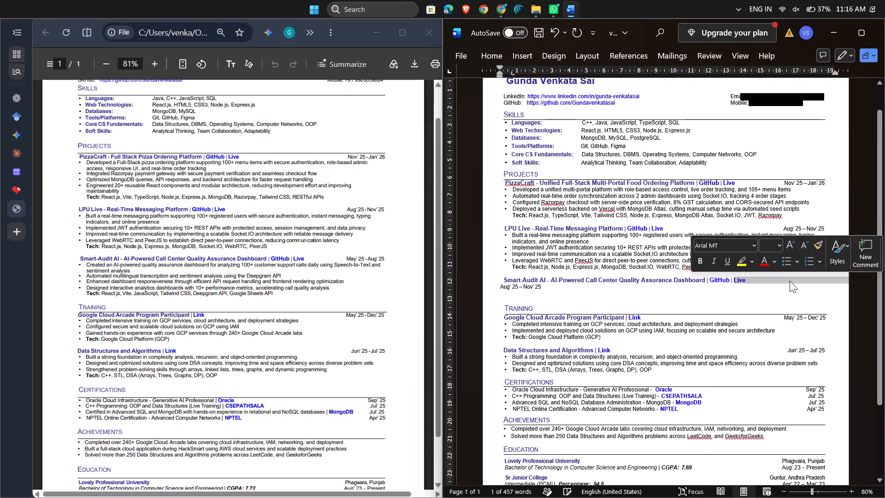
{"action": "key", "text": "BackSpace"}
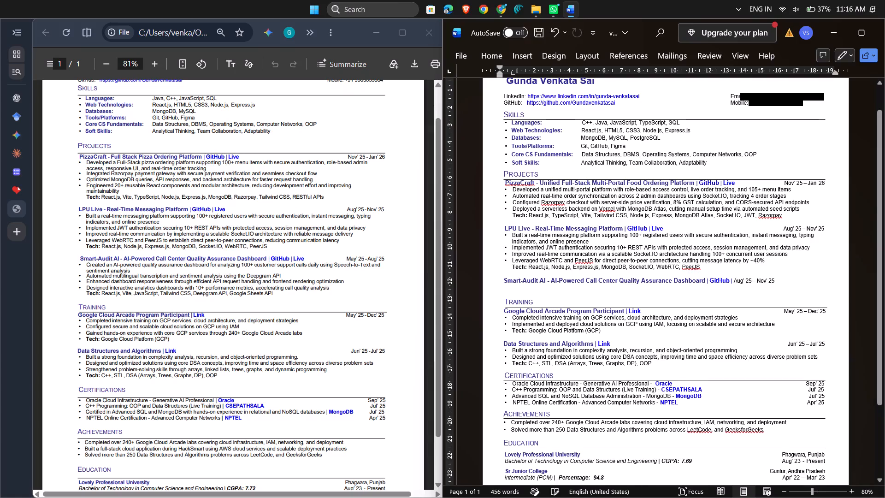
Insert spaces before "Aug' 25 – Nov' 25" in the Smart-Audit AI heading to align it with the project dates above.
{"action": "key", "text": "space"}
{"action": "key", "text": "space"}
{"action": "key", "text": "space"}
{"action": "key", "text": "space"}
{"action": "key", "text": "space"}
{"action": "key", "text": "space"}
{"action": "key", "text": "space"}
{"action": "key", "text": "space"}
{"action": "key", "text": "space"}
{"action": "key", "text": "space"}
{"action": "key", "text": "space"}
{"action": "key", "text": "space"}
{"action": "key", "text": "space"}
{"action": "key", "text": "space"}
{"action": "key", "text": "space"}
{"action": "key", "text": "space"}
{"action": "key", "text": "space"}
{"action": "key", "text": "space"}
{"action": "key", "text": "space"}
{"action": "key", "text": "space"}
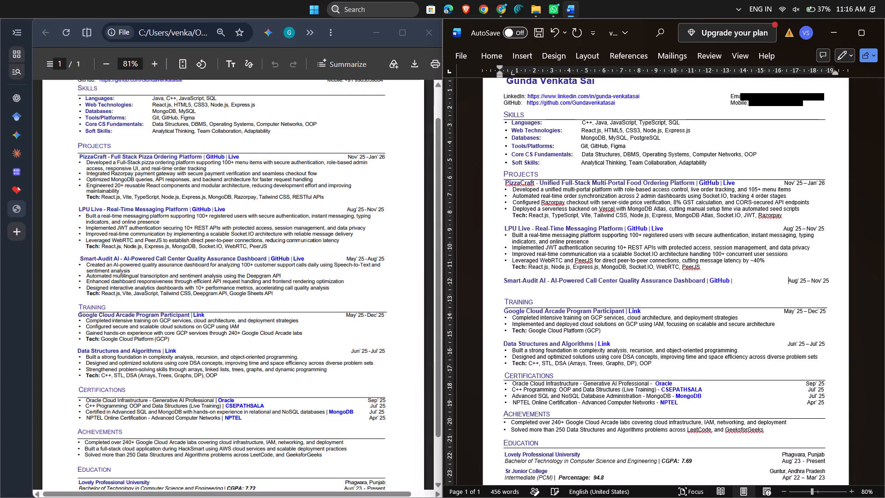
{"action": "key", "text": "space"}
{"action": "key", "text": "BackSpace"}
{"action": "key", "text": "BackSpace"}
{"action": "key", "text": "BackSpace"}
{"action": "key", "text": "Left"}
{"action": "key", "text": "Right"}
{"action": "key", "text": "BackSpace"}
Insert a new line after the date at the end of the Smart-Audit AI heading.
{"action": "key", "text": "Right"}
{"action": "key", "text": "Right"}
{"action": "key", "text": "Right"}
{"action": "key", "text": "Right"}
{"action": "key", "text": "Right"}
{"action": "key", "text": "Right"}
{"action": "key", "text": "Right"}
{"action": "key", "text": "Right"}
{"action": "key", "text": "Right"}
{"action": "key", "text": "Right"}
{"action": "key", "text": "Right"}
{"action": "key", "text": "Right"}
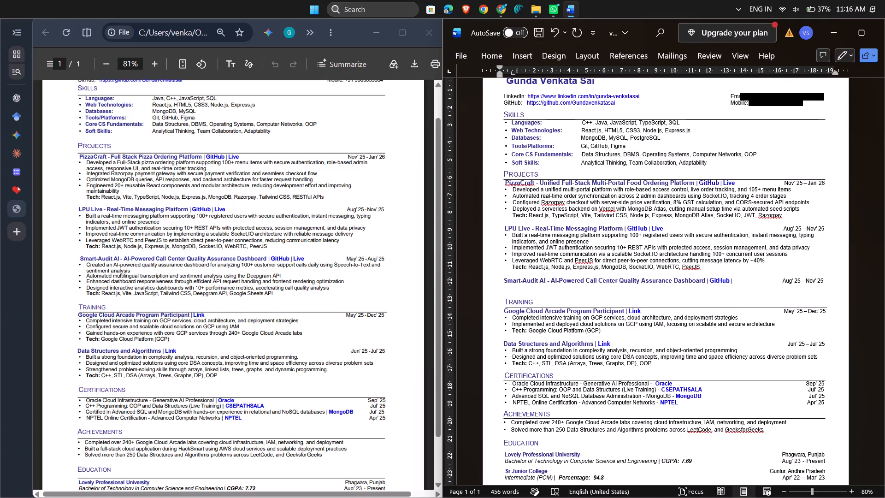
{"action": "key", "text": "Right"}
{"action": "key", "text": "Right"}
{"action": "key", "text": "Right"}
{"action": "key", "text": "Right"}
{"action": "key", "text": "Right"}
{"action": "key", "text": "Return"}
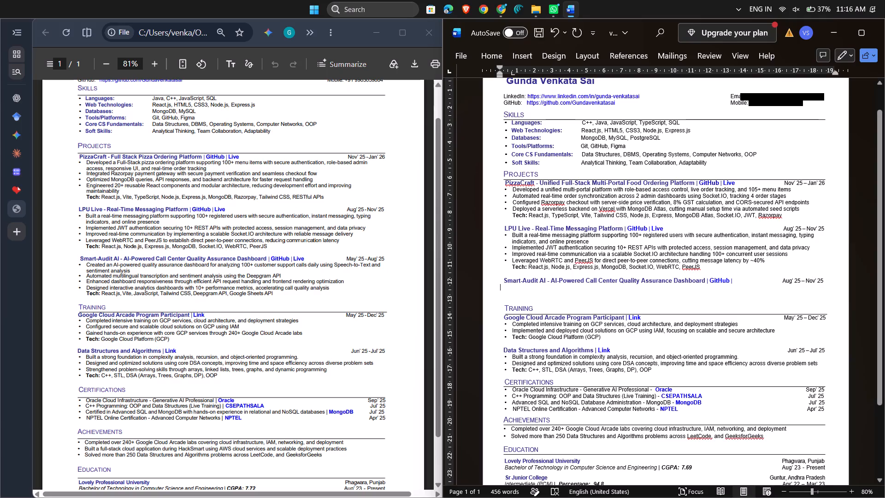
Copy the four PizzaCraft description bullets to a new line directly below the Smart-Audit AI heading as formatted placeholders.
{"action": "left_click_drag", "start_coordinate": [803, 207], "coordinate": [513, 206]}
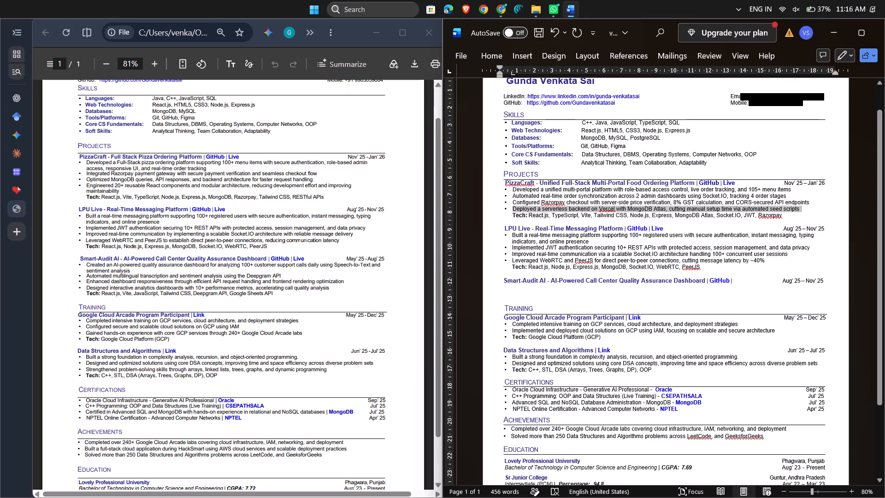
{"action": "left_click_drag", "start_coordinate": [513, 206], "coordinate": [503, 203]}
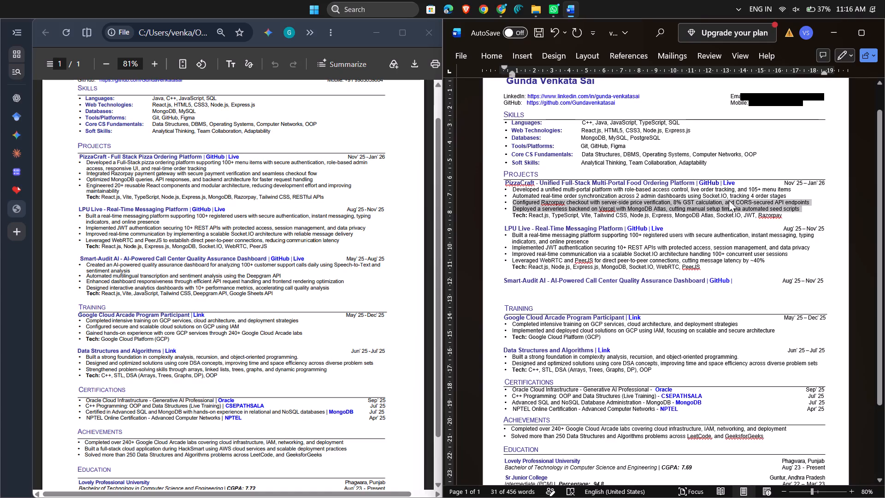
{"action": "left_click", "coordinate": [796, 204]}
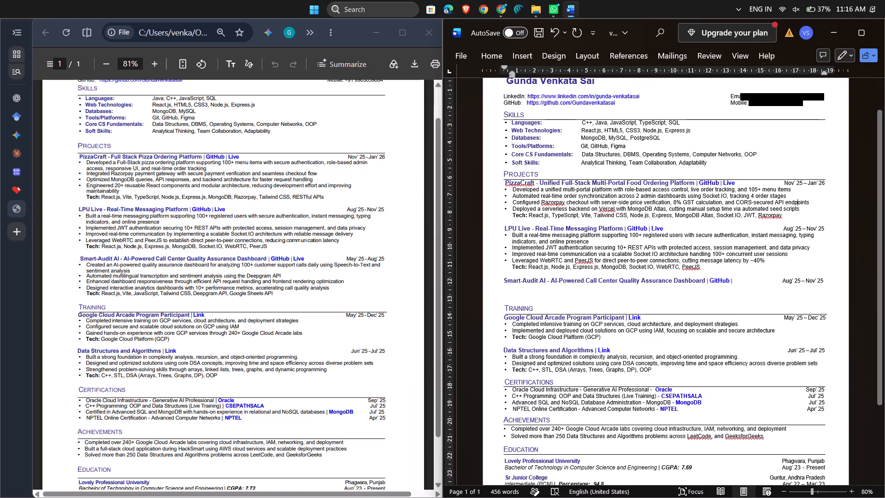
{"action": "left_click_drag", "start_coordinate": [801, 210], "coordinate": [514, 194]}
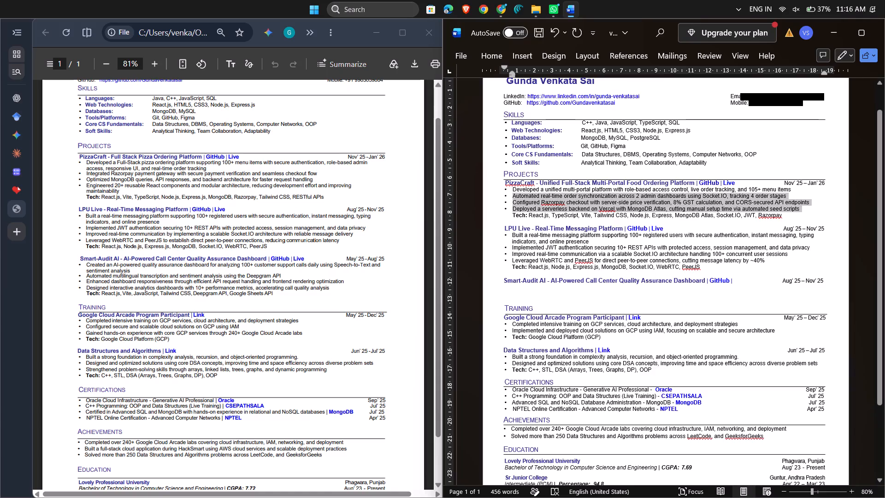
{"action": "left_click_drag", "start_coordinate": [514, 194], "coordinate": [509, 189]}
{"action": "key", "text": "ctrl+c"}
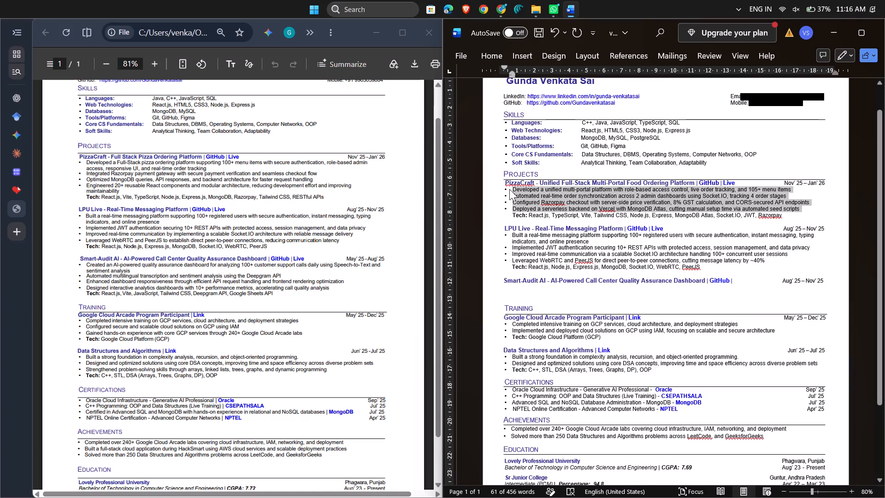
{"action": "key", "text": "ctrl+c"}
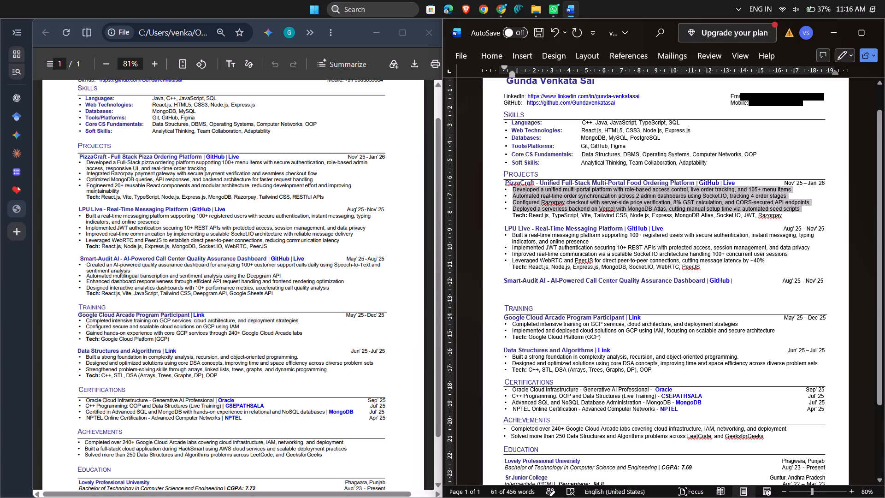
{"action": "left_click", "coordinate": [837, 282]}
{"action": "key", "text": "Return"}
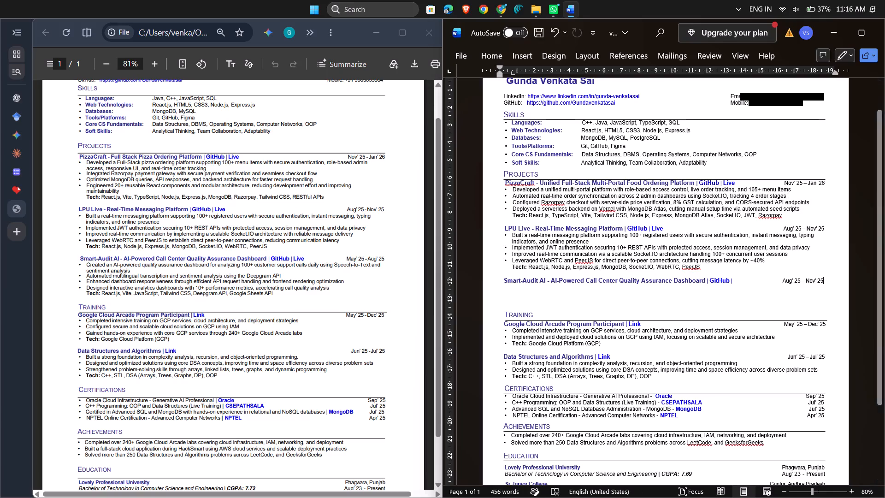
{"action": "key", "text": "ctrl+v"}
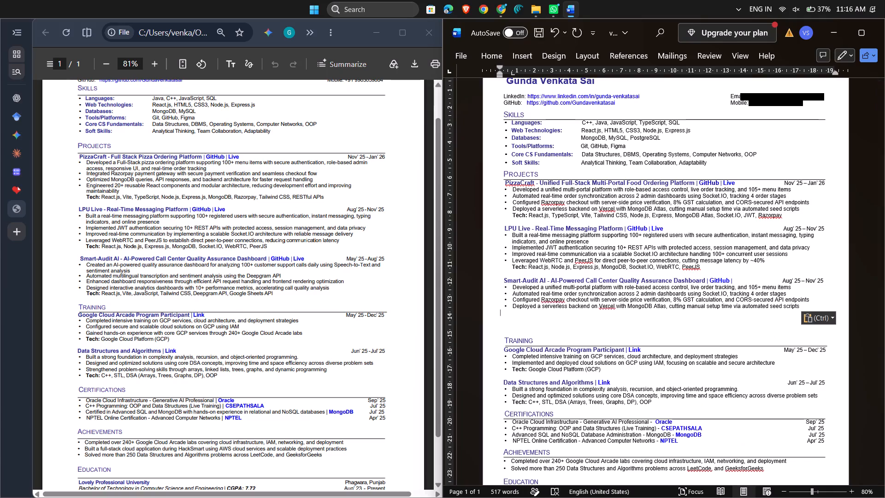
Copy the PizzaCraft "Tech:" line to directly below the fourth bullet of the Smart-Audit AI project.
{"action": "scroll", "coordinate": [531, 400], "scroll_direction": "down", "scroll_amount": 4}
{"action": "scroll", "coordinate": [531, 400], "scroll_direction": "up", "scroll_amount": 1}
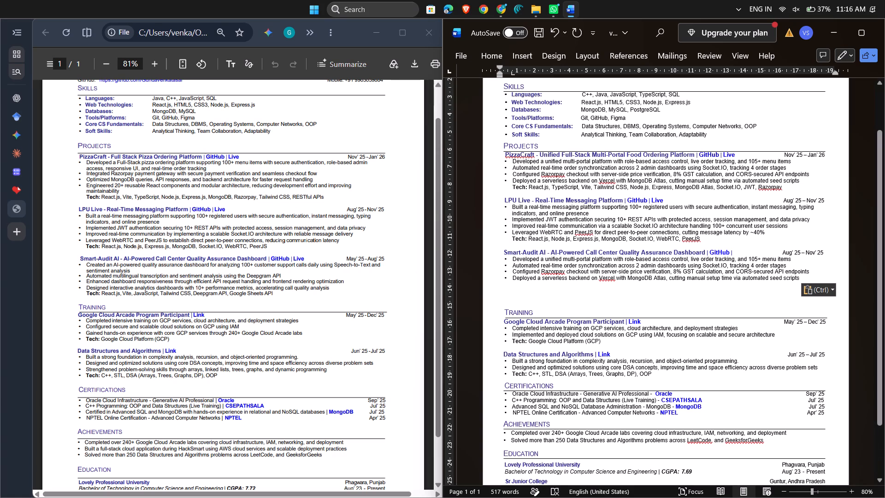
{"action": "left_click_drag", "start_coordinate": [784, 188], "coordinate": [499, 195]}
{"action": "left_click_drag", "start_coordinate": [499, 195], "coordinate": [493, 189]}
{"action": "key", "text": "ctrl+c"}
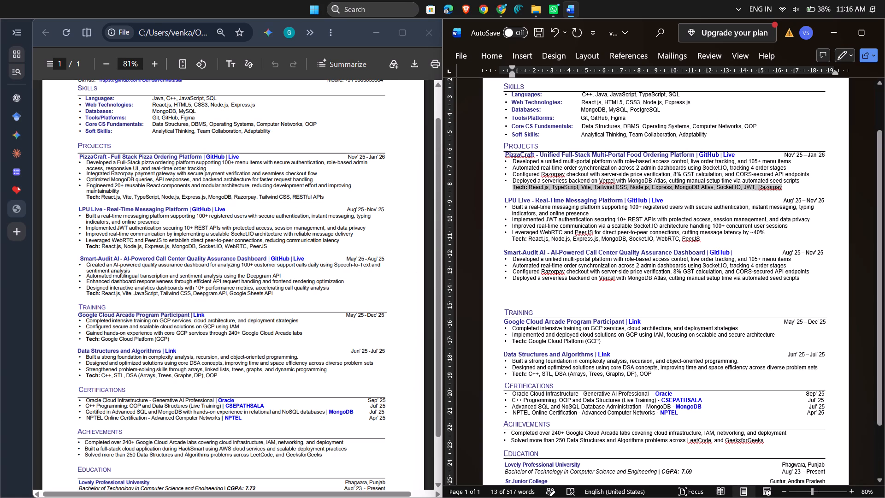
{"action": "left_click", "coordinate": [804, 280]}
{"action": "key", "text": "Return"}
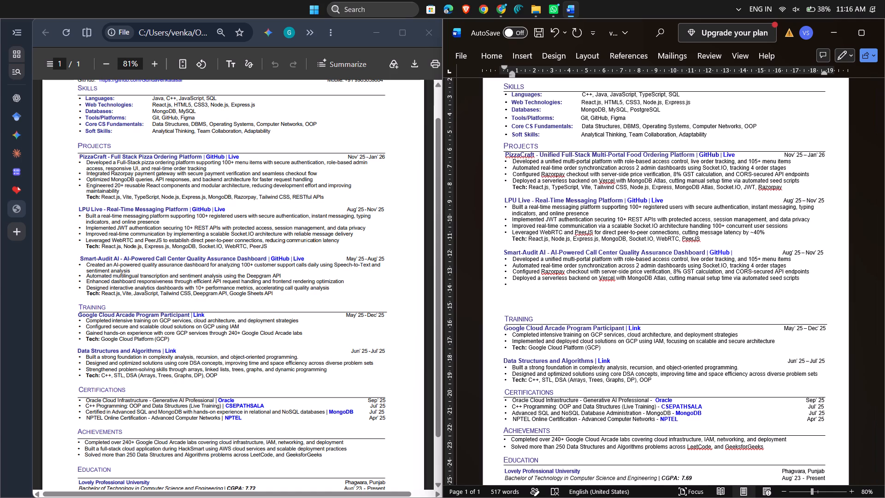
{"action": "key", "text": "BackSpace"}
{"action": "key", "text": "ctrl+v"}
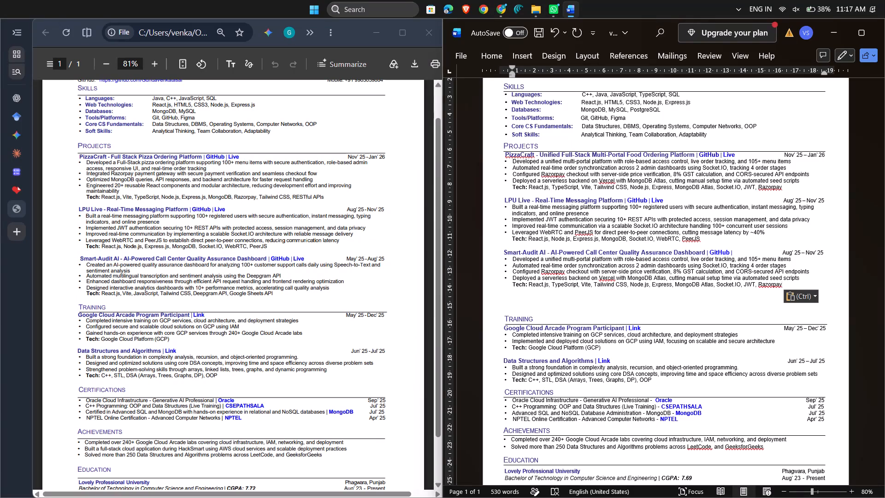
Replace the first Smart-Audit AI bullet with the PDF's "Created an AI-powered quality assurance dashboard…" text, keeping the following bullet on its own line.
{"action": "left_click_drag", "start_coordinate": [133, 274], "coordinate": [122, 268]}
{"action": "left_click", "coordinate": [122, 268]}
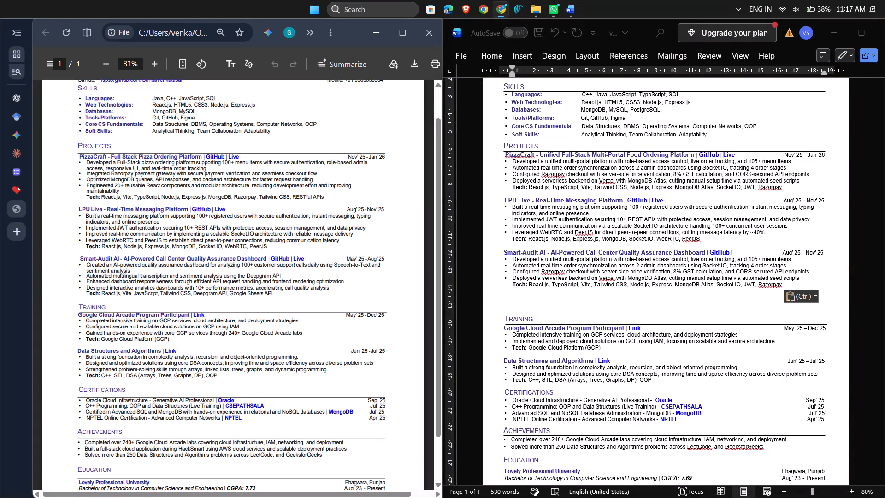
{"action": "left_click_drag", "start_coordinate": [130, 271], "coordinate": [87, 265]}
{"action": "key", "text": "ctrl+c"}
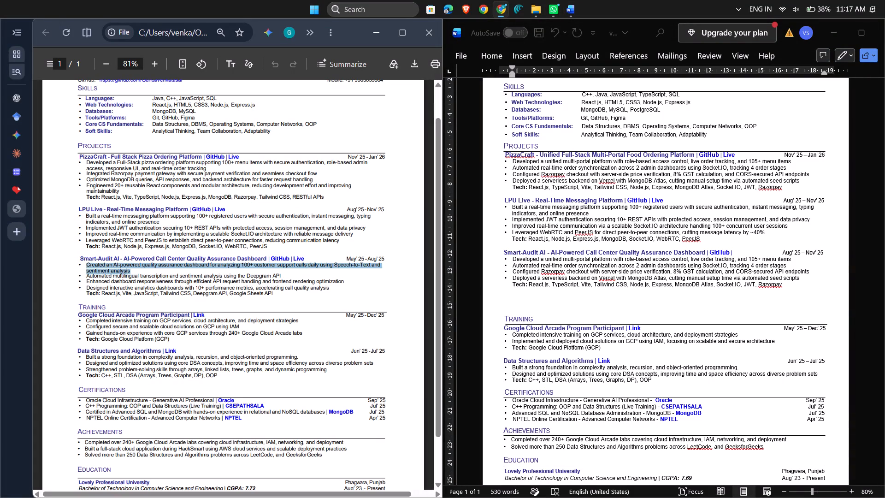
{"action": "left_click", "coordinate": [791, 262]}
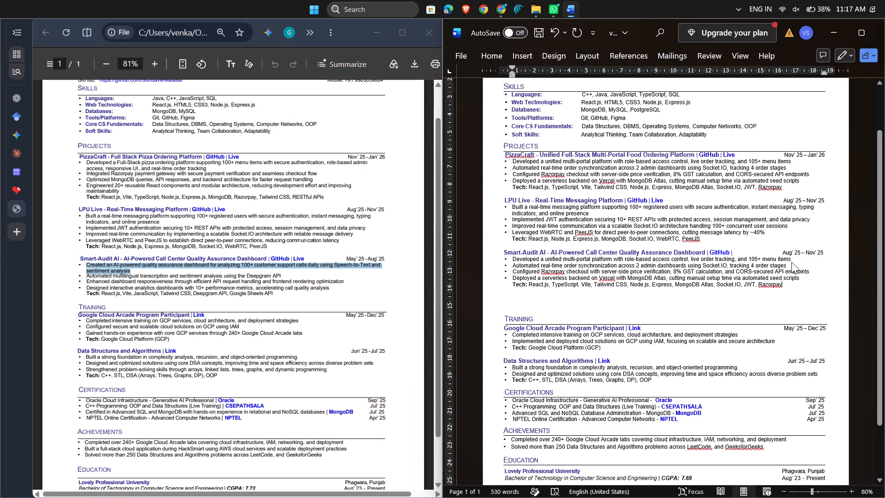
{"action": "left_click", "coordinate": [792, 260]}
{"action": "key", "text": "shift+Home"}
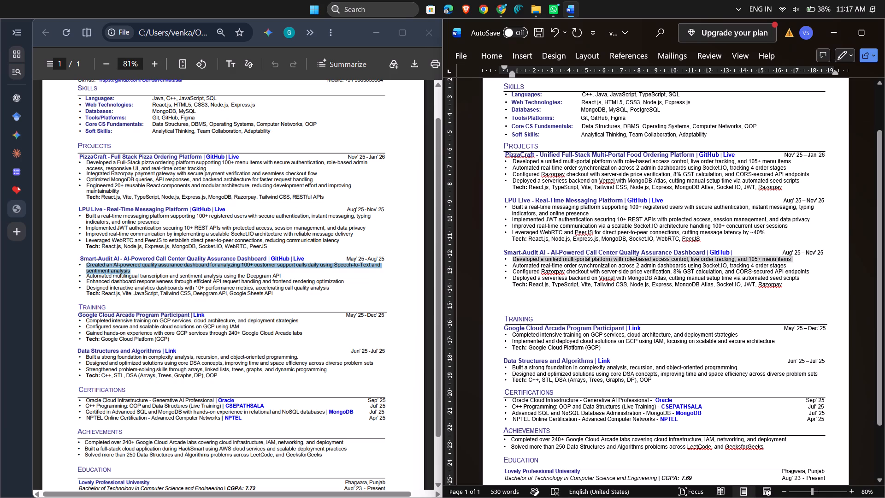
{"action": "key", "text": "ctrl+v"}
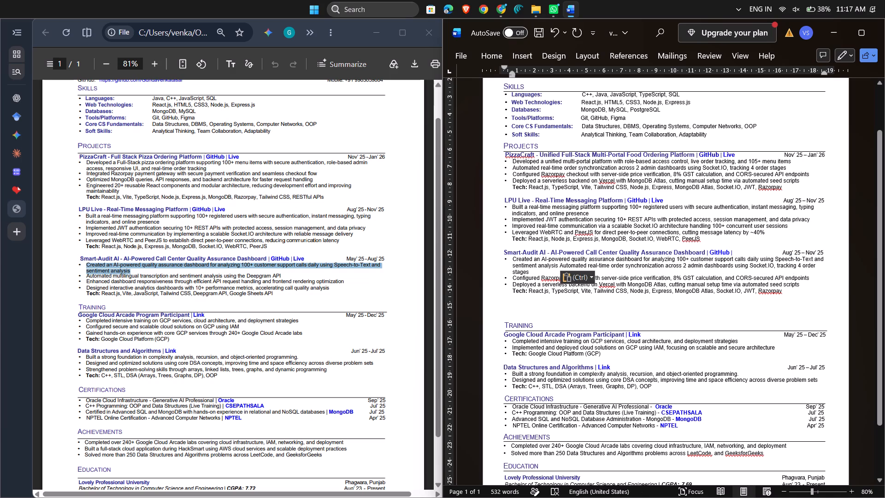
{"action": "key", "text": "Return"}
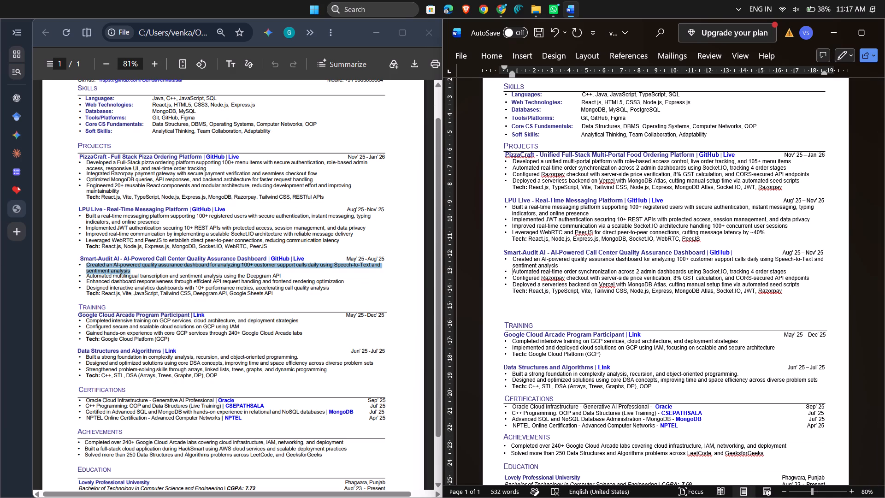
Replace the second Smart-Audit AI bullet with "Automated multilingual transcription and sentiment analysis using the Deepgram API" from the PDF, keeping the following bullet separate.
{"action": "left_click_drag", "start_coordinate": [283, 272], "coordinate": [84, 275]}
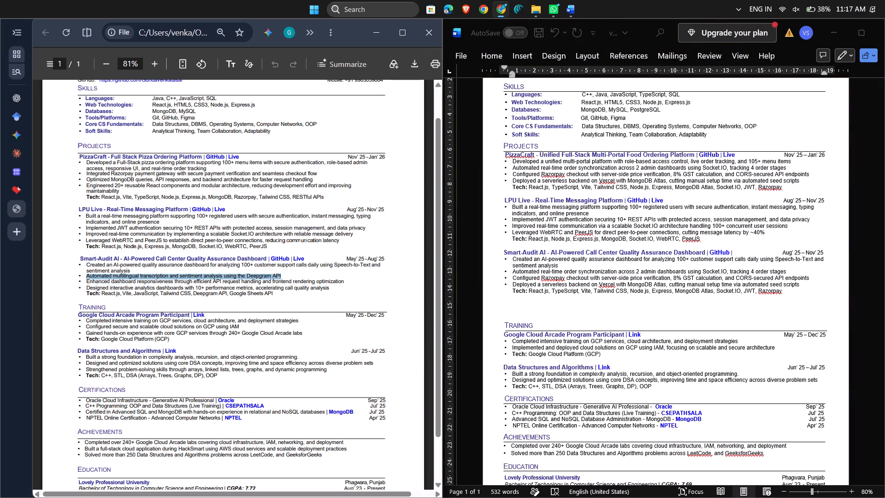
{"action": "key", "text": "ctrl+c"}
{"action": "left_click", "coordinate": [790, 268]}
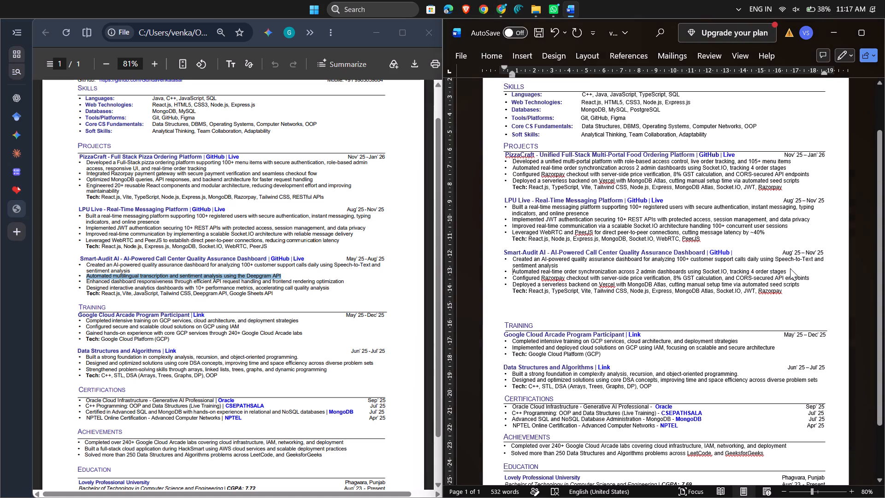
{"action": "left_click", "coordinate": [788, 270]}
{"action": "key", "text": "shift+Home"}
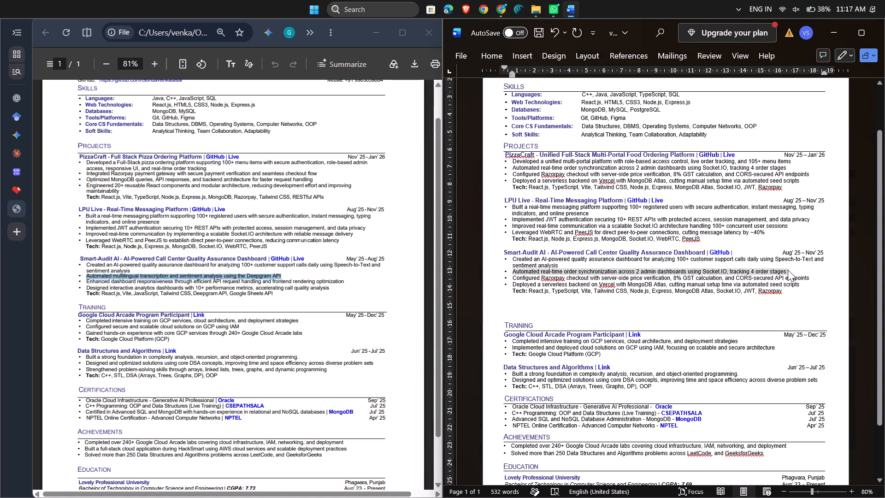
{"action": "key", "text": "ctrl+v"}
{"action": "key", "text": "Return"}
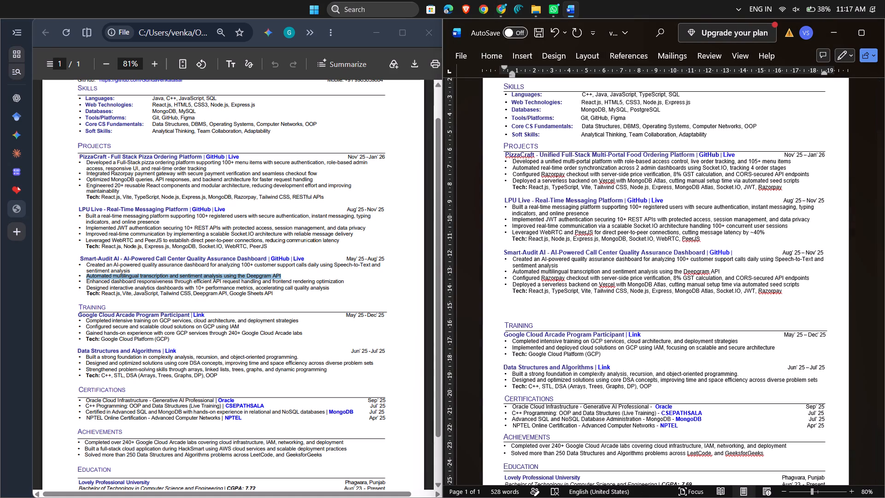
Replace the third Smart-Audit AI bullet with the PDF's "Enhanced dashboard responsiveness…" text, keeping the fourth bullet on its own line.
{"action": "left_click_drag", "start_coordinate": [347, 279], "coordinate": [151, 290]}
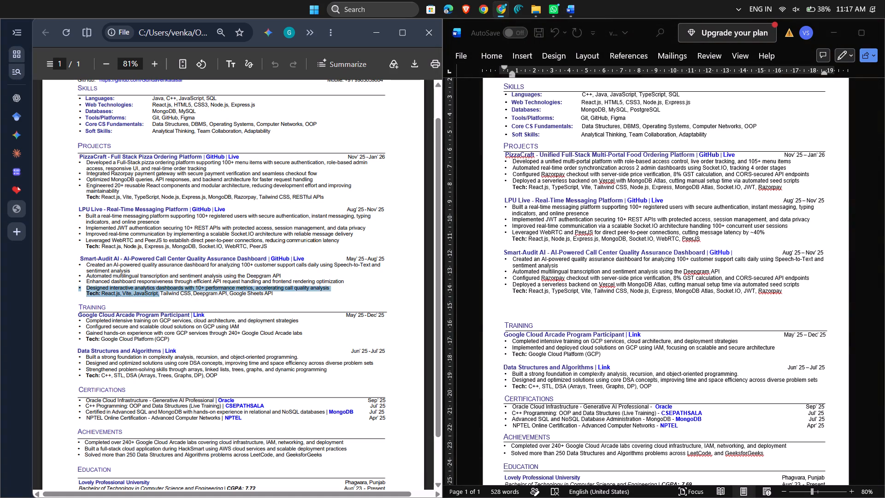
{"action": "left_click_drag", "start_coordinate": [151, 290], "coordinate": [85, 282]}
{"action": "key", "text": "ctrl+c"}
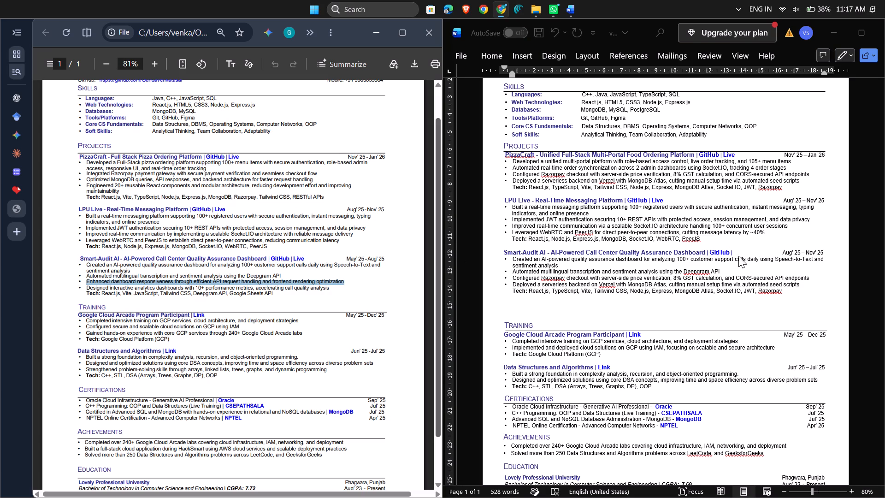
{"action": "left_click", "coordinate": [810, 277]}
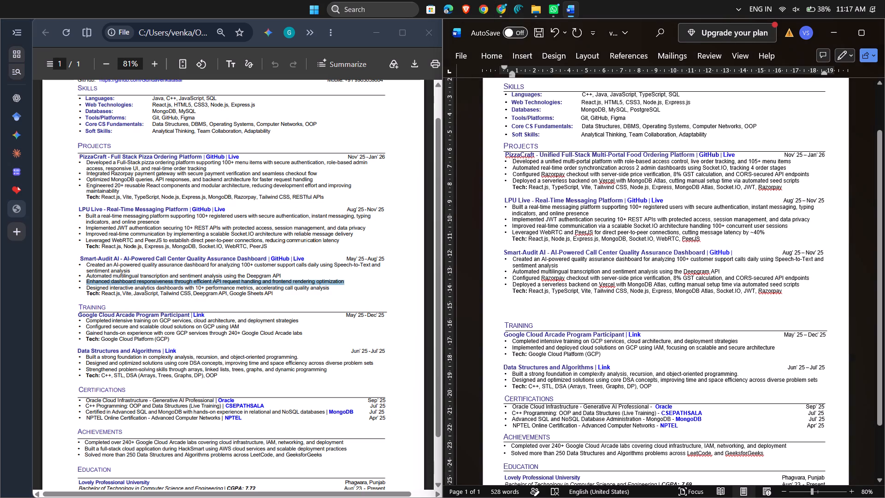
{"action": "left_click", "coordinate": [807, 279]}
{"action": "key", "text": "Right"}
{"action": "key", "text": "shift+Home"}
{"action": "key", "text": "ctrl+v"}
{"action": "key", "text": "Return"}
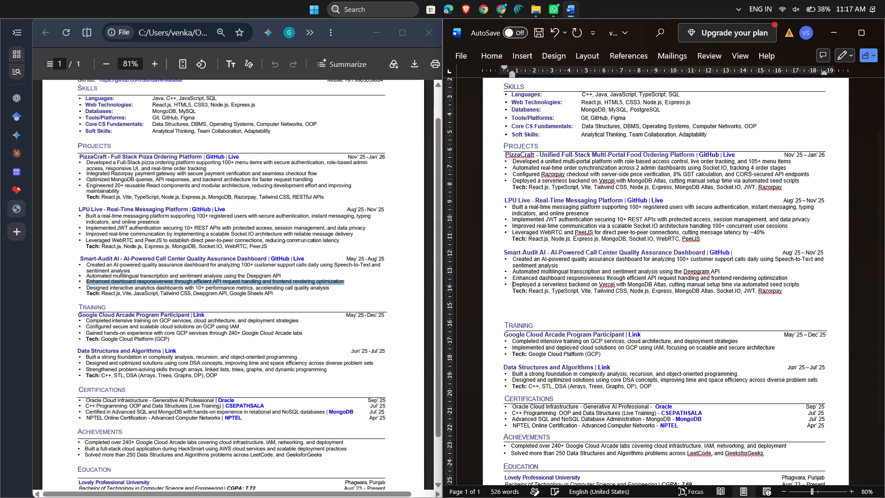
Copy the fourth Smart-Audit AI bullet from the PDF, "Designed interactive analytics dashboards with 10+ performance metrics, accelerating call quality analysis".
{"action": "left_click_drag", "start_coordinate": [329, 290], "coordinate": [84, 289]}
{"action": "key", "text": "ctrl+c"}
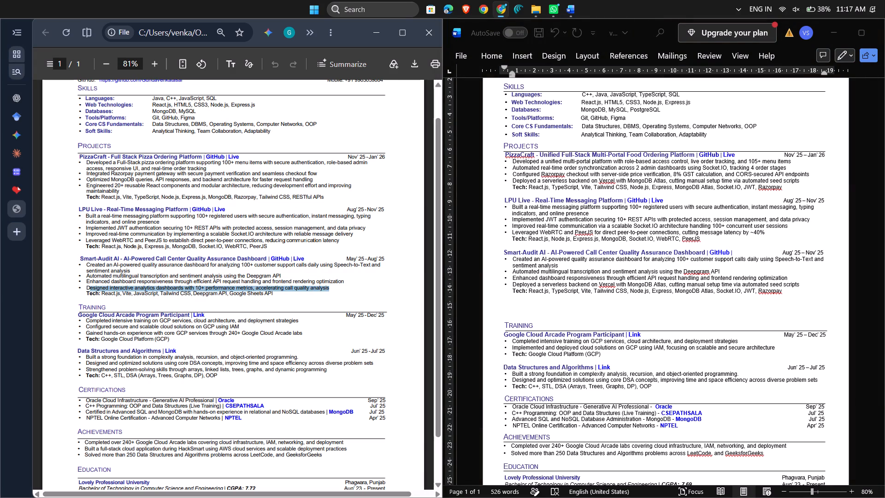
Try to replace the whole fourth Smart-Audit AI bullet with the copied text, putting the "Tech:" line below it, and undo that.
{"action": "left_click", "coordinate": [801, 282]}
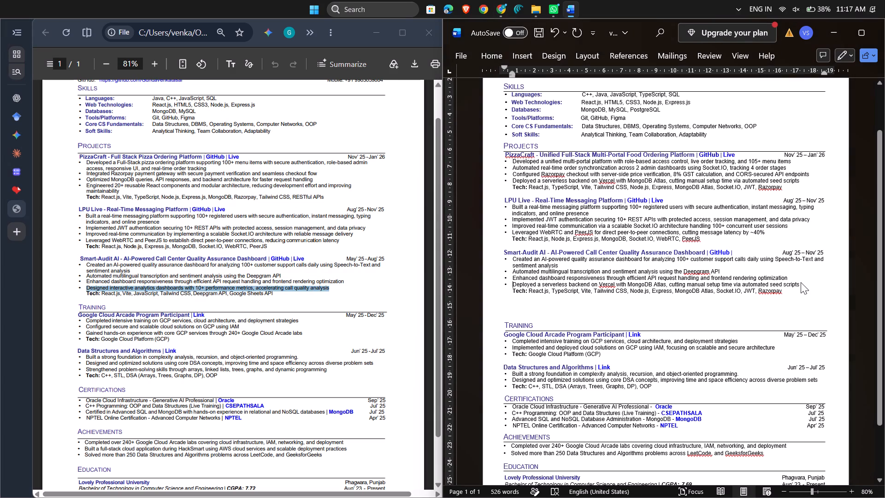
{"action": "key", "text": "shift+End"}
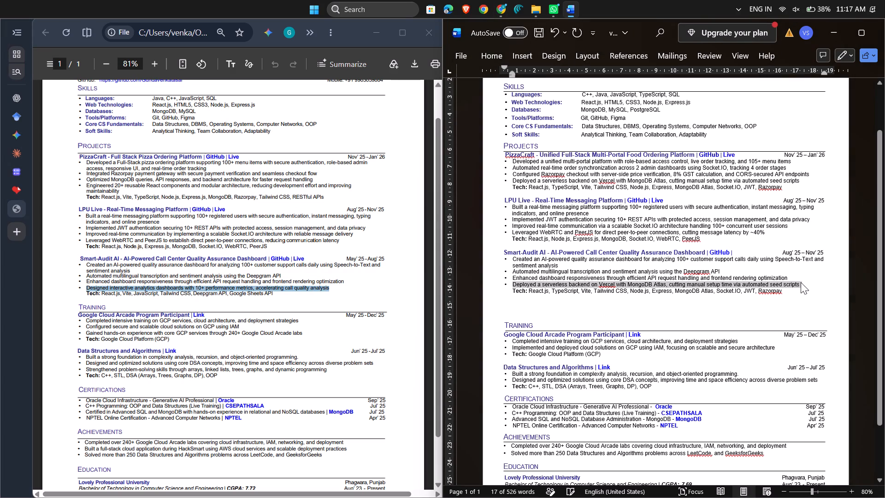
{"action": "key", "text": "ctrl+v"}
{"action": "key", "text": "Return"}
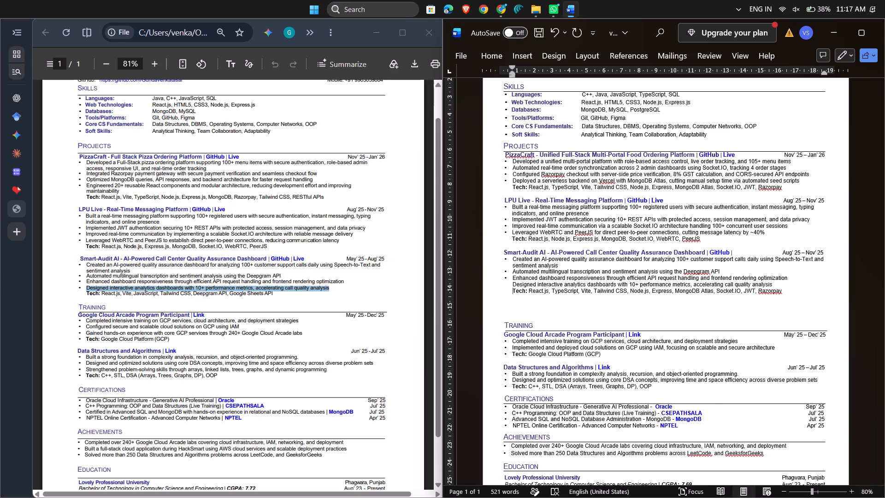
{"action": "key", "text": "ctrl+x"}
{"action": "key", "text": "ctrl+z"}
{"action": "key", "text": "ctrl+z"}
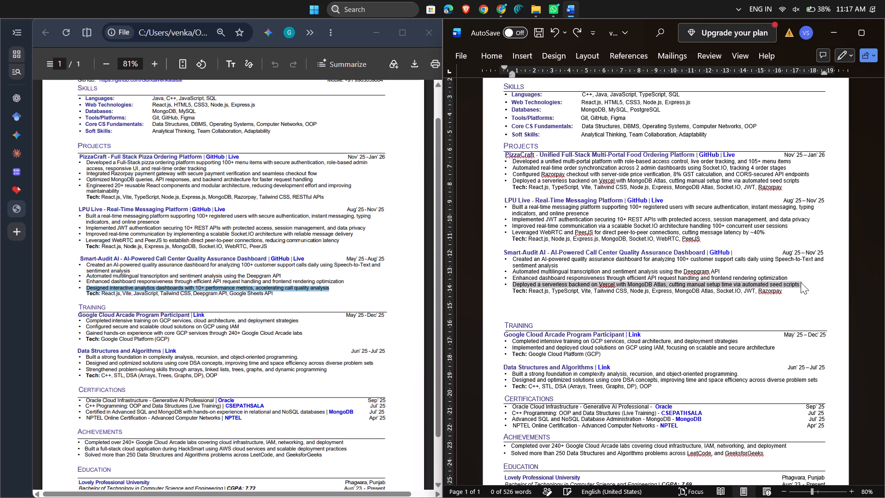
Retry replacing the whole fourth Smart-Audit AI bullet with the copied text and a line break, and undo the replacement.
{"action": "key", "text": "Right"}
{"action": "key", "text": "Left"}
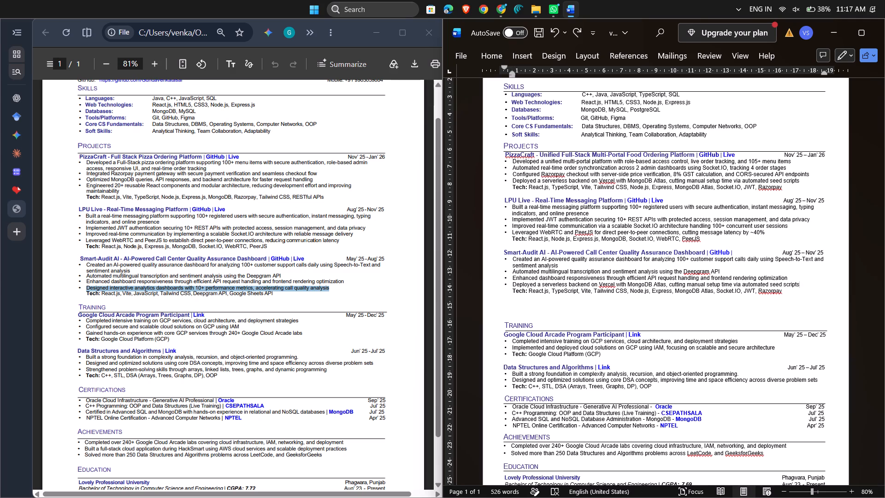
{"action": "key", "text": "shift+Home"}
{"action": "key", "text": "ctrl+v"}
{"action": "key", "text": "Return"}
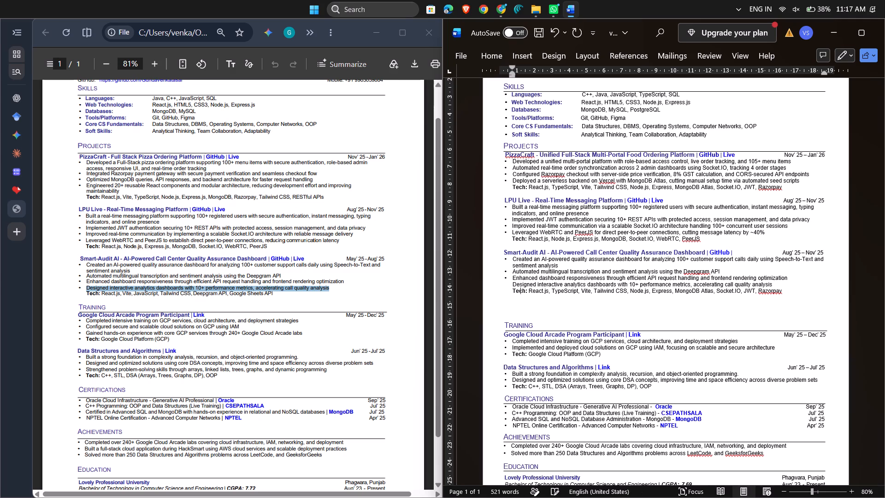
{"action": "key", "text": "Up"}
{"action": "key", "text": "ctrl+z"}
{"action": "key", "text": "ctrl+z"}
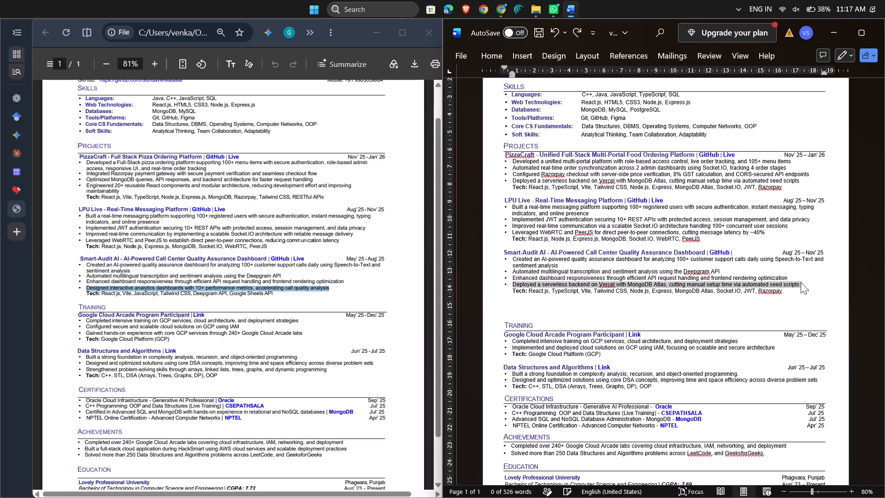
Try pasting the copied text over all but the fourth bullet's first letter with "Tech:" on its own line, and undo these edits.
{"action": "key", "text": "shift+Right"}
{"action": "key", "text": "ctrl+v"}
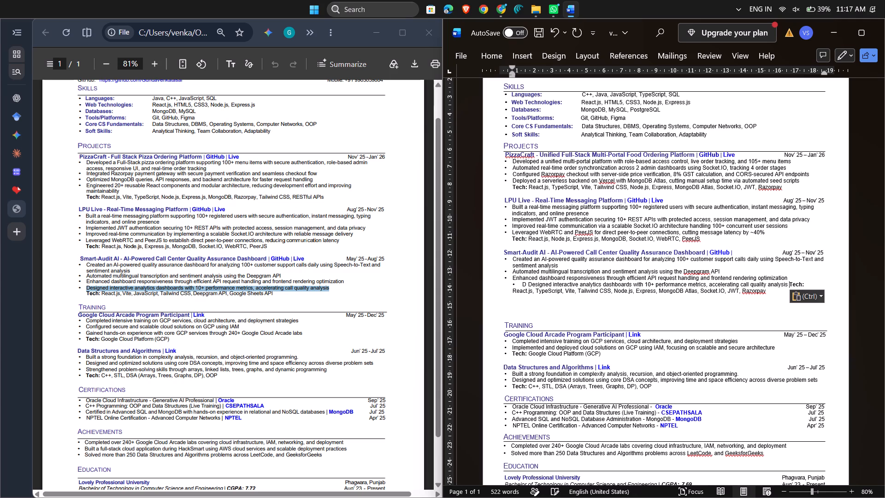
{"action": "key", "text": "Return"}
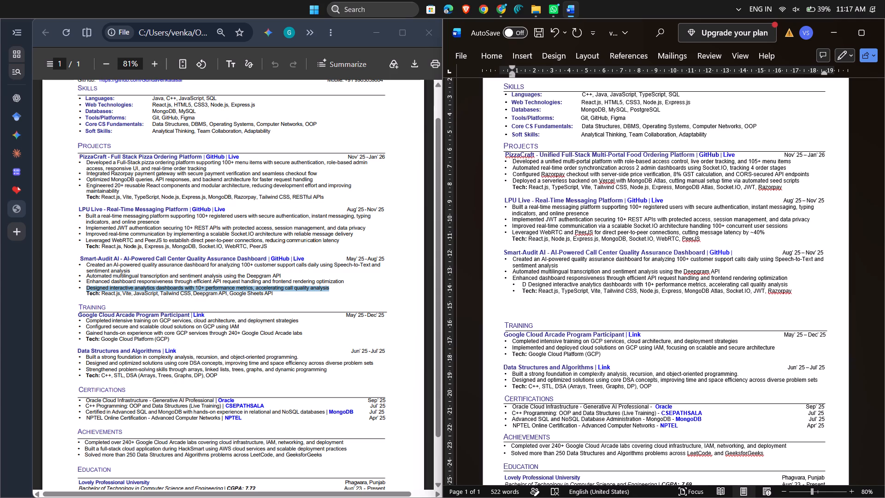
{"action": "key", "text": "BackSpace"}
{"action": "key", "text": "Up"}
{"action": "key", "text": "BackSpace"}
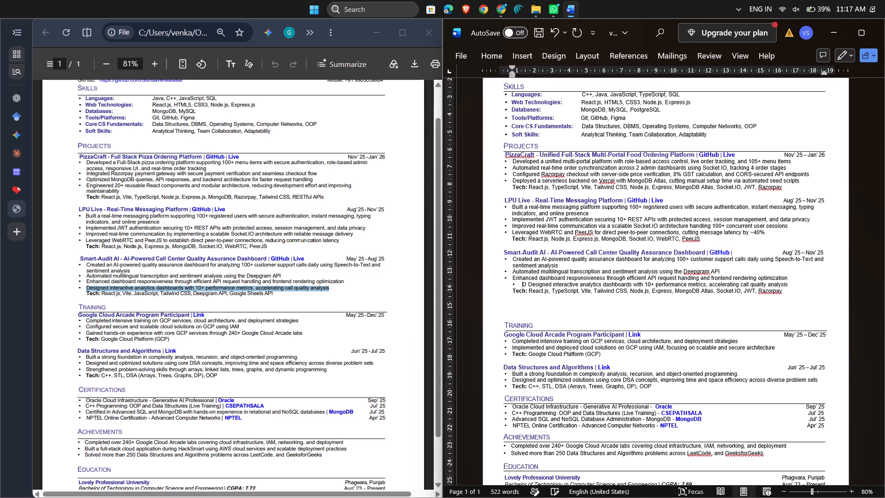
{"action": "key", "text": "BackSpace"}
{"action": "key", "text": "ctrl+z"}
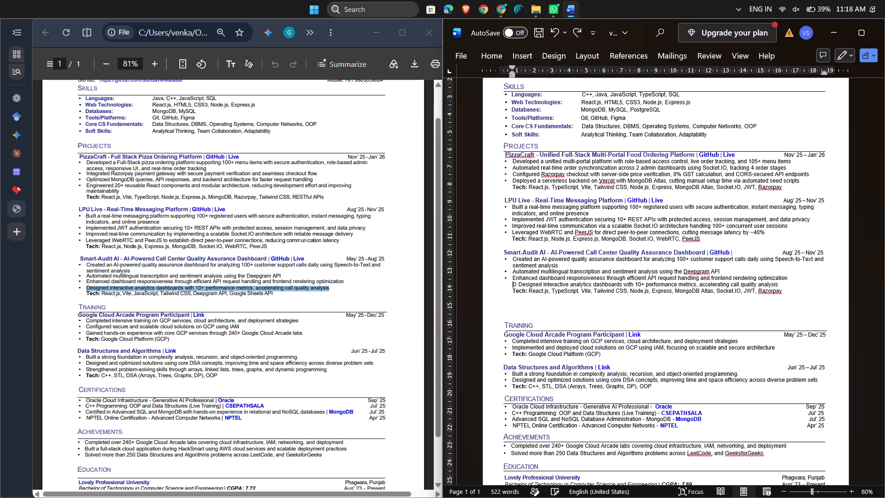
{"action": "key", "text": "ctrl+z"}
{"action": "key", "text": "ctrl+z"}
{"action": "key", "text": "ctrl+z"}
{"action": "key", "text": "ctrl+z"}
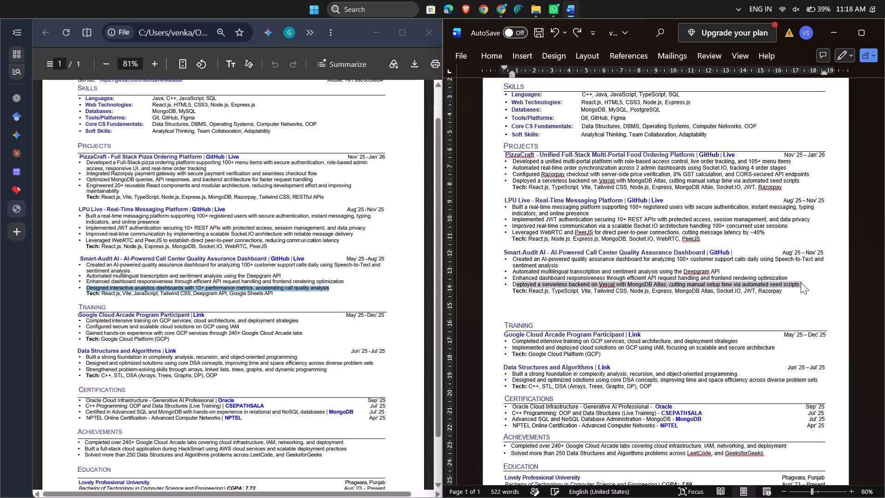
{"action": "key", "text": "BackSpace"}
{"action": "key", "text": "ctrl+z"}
Delete the fourth Smart-Audit AI bullet's "Deployed a serverless backend…" placeholder text back to its opening letter, keeping the bullet.
{"action": "key", "text": "Right"}
{"action": "key", "text": "Left"}
{"action": "key", "text": "BackSpace"}
{"action": "key", "text": "BackSpace"}
{"action": "key", "text": "BackSpace"}
{"action": "key", "text": "BackSpace"}
{"action": "key", "text": "BackSpace"}
{"action": "key", "text": "BackSpace"}
{"action": "key", "text": "BackSpace"}
{"action": "key", "text": "BackSpace"}
{"action": "key", "text": "BackSpace"}
{"action": "key", "text": "BackSpace"}
{"action": "key", "text": "BackSpace"}
{"action": "key", "text": "BackSpace"}
{"action": "key", "text": "BackSpace"}
{"action": "key", "text": "BackSpace"}
{"action": "key", "text": "BackSpace"}
{"action": "key", "text": "BackSpace"}
{"action": "key", "text": "BackSpace"}
{"action": "key", "text": "BackSpace"}
{"action": "key", "text": "BackSpace"}
{"action": "key", "text": "BackSpace"}
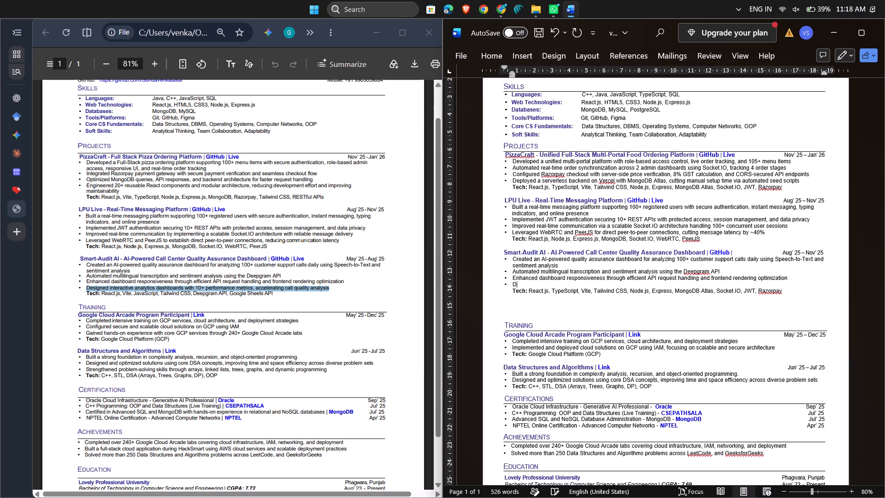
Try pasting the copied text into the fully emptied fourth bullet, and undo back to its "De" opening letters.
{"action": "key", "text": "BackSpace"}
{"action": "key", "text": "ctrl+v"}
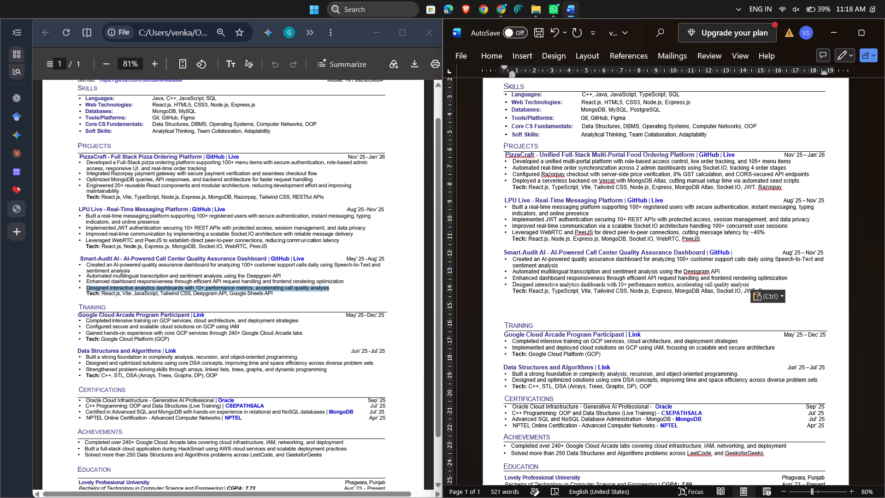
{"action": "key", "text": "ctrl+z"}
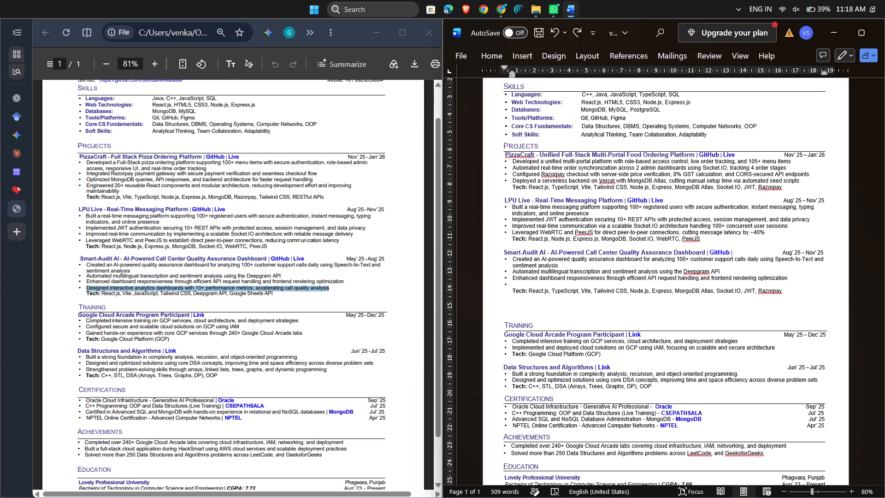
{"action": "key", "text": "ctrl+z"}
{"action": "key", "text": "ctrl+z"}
Paste the "Designed interactive analytics dashboards…" text into the fourth Smart-Audit AI bullet and remove the leftover "De" before it.
{"action": "key", "text": "ctrl+v"}
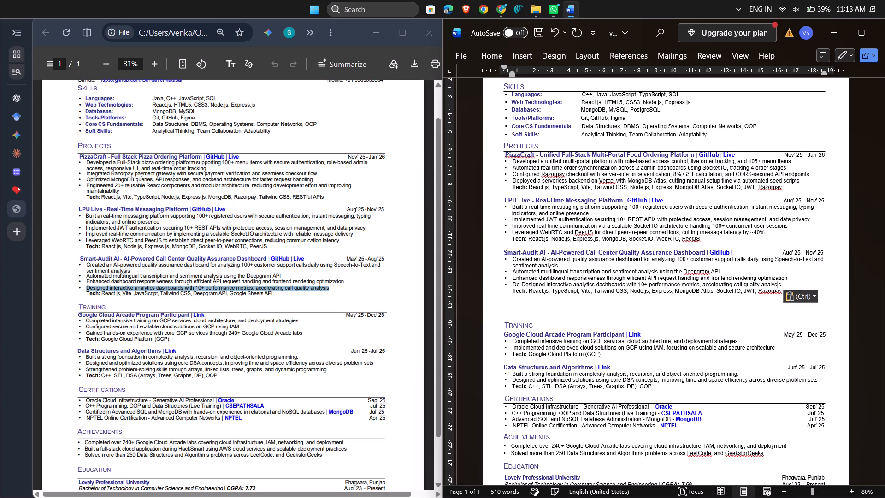
{"action": "key", "text": "Left"}
{"action": "key", "text": "Left"}
{"action": "key", "text": "Left"}
{"action": "key", "text": "Left"}
{"action": "key", "text": "Left"}
{"action": "key", "text": "Left"}
{"action": "key", "text": "Left"}
{"action": "key", "text": "Left"}
{"action": "key", "text": "Left"}
{"action": "key", "text": "Left"}
{"action": "key", "text": "Left"}
{"action": "key", "text": "Left"}
{"action": "key", "text": "Left"}
{"action": "key", "text": "Left"}
{"action": "key", "text": "Left"}
{"action": "key", "text": "Left"}
{"action": "key", "text": "Left"}
{"action": "key", "text": "Left"}
{"action": "key", "text": "Left"}
{"action": "key", "text": "Left"}
{"action": "key", "text": "Left"}
{"action": "key", "text": "Left"}
{"action": "key", "text": "Left"}
{"action": "key", "text": "Left"}
{"action": "key", "text": "BackSpace"}
{"action": "key", "text": "BackSpace"}
{"action": "key", "text": "BackSpace"}
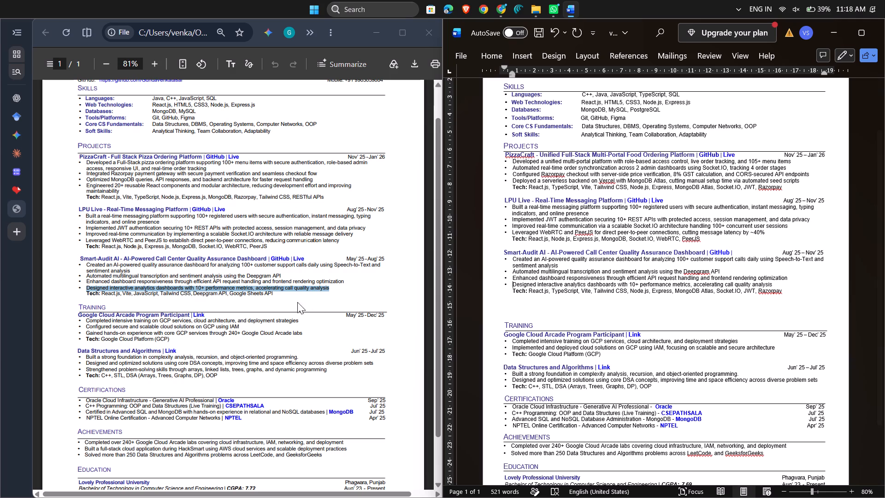
Replace the Smart-Audit AI technologies after "Tech:" with the PDF's "React.js, Vite, JavaScript, Tailwind CSS, Deepgram API, Google Sheets API".
{"action": "left_click", "coordinate": [278, 293]}
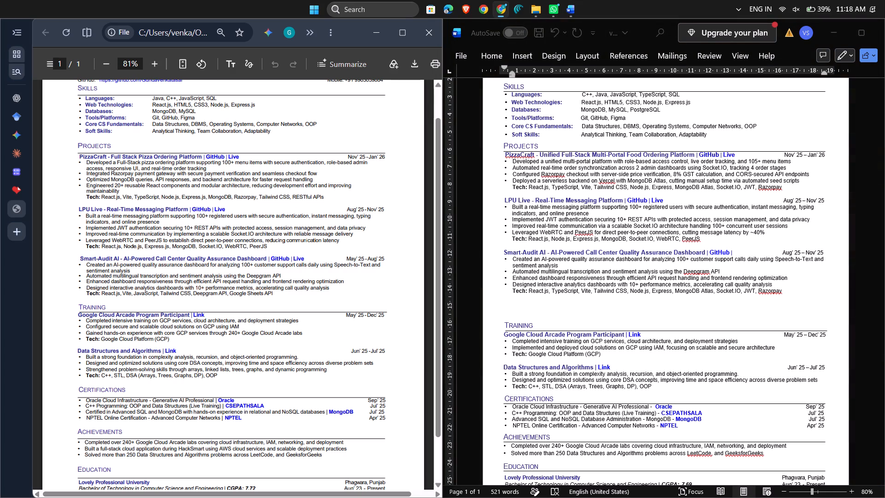
{"action": "left_click_drag", "start_coordinate": [274, 293], "coordinate": [101, 295]}
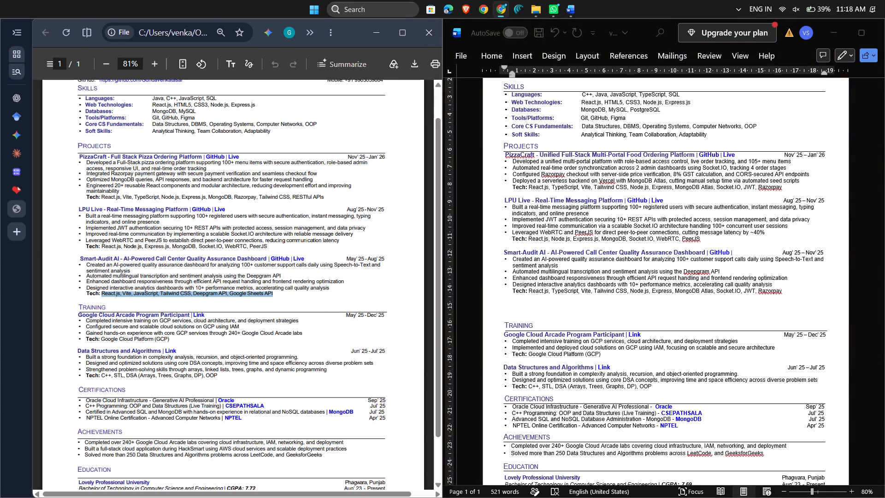
{"action": "left_click_drag", "start_coordinate": [101, 295], "coordinate": [102, 295]}
{"action": "key", "text": "ctrl+c"}
{"action": "left_click", "coordinate": [779, 290]}
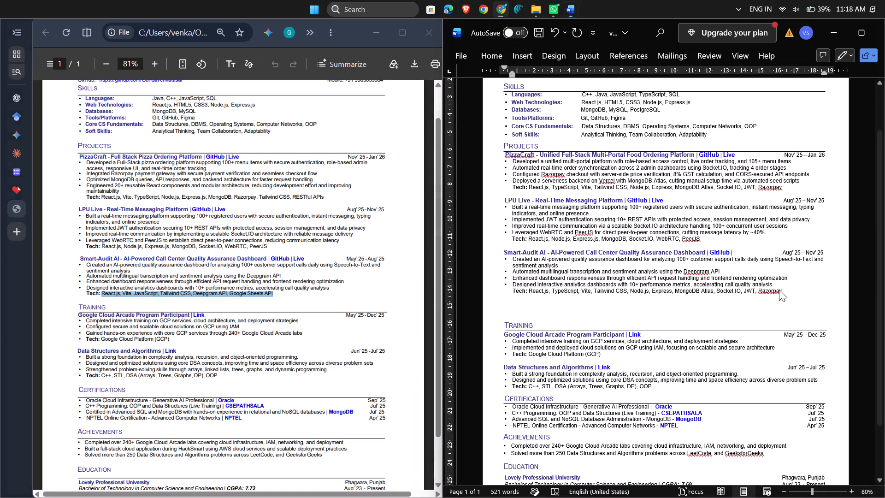
{"action": "left_click", "coordinate": [784, 291]}
{"action": "key", "text": "shift+Left"}
{"action": "key", "text": "shift+Left"}
{"action": "key", "text": "shift+Left"}
{"action": "key", "text": "shift+Left"}
{"action": "key", "text": "shift+Left"}
{"action": "key", "text": "shift+Left"}
{"action": "key", "text": "shift+Left"}
{"action": "key", "text": "shift+Left"}
{"action": "key", "text": "shift+Left"}
{"action": "key", "text": "shift+Left"}
{"action": "key", "text": "shift+Left"}
{"action": "key", "text": "shift+Left"}
{"action": "key", "text": "shift+Left"}
{"action": "key", "text": "shift+Left"}
{"action": "key", "text": "shift+Left"}
{"action": "key", "text": "shift+Left"}
{"action": "key", "text": "shift+Left"}
{"action": "key", "text": "shift+Left"}
{"action": "key", "text": "shift+Left"}
{"action": "key", "text": "shift+Left"}
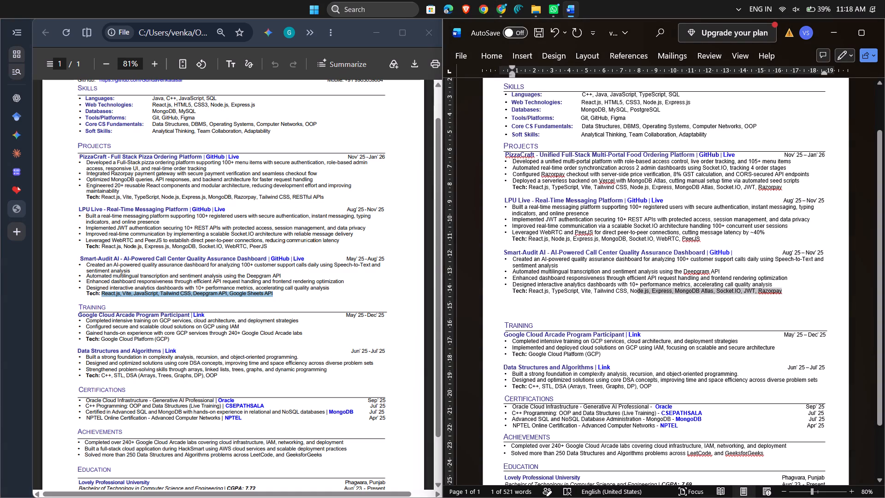
{"action": "key", "text": "shift+Left"}
{"action": "key", "text": "shift+Left"}
{"action": "key", "text": "shift+Left"}
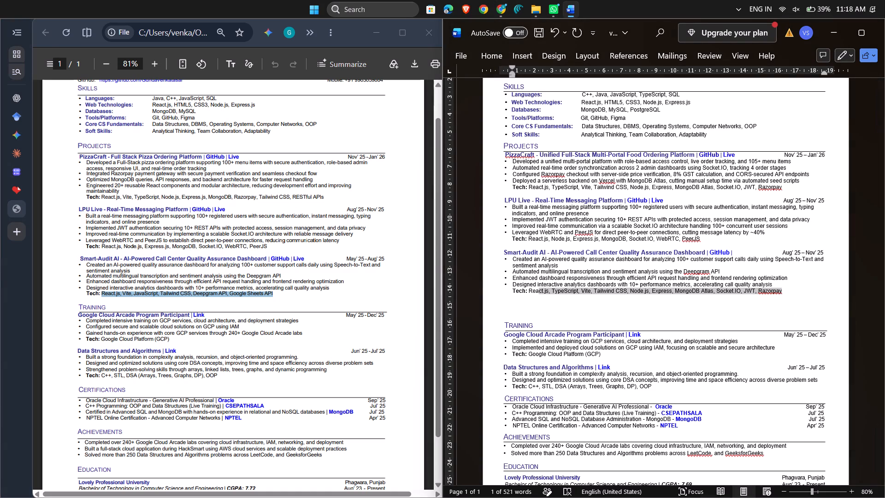
{"action": "key", "text": "shift+Left"}
{"action": "key", "text": "shift+Left"}
{"action": "key", "text": "shift+Left"}
{"action": "key", "text": "shift+Left"}
{"action": "key", "text": "shift+Right"}
{"action": "key", "text": "ctrl+v"}
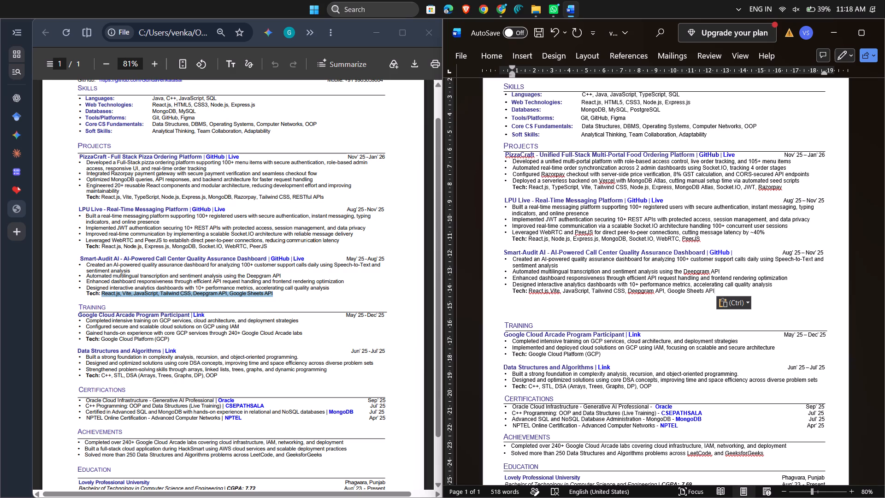
Insert the missing space between "React.js," and "Vite" in the Smart-Audit AI "Tech:" line.
{"action": "key", "text": "Left"}
{"action": "key", "text": "Left"}
{"action": "key", "text": "Left"}
{"action": "key", "text": "Left"}
{"action": "key", "text": "Left"}
{"action": "key", "text": "Left"}
{"action": "key", "text": "Left"}
{"action": "key", "text": "Left"}
{"action": "key", "text": "Left"}
{"action": "key", "text": "Left"}
{"action": "key", "text": "Left"}
{"action": "key", "text": "Left"}
{"action": "key", "text": "Left"}
{"action": "key", "text": "Left"}
{"action": "key", "text": "Left"}
{"action": "key", "text": "Left"}
{"action": "key", "text": "Left"}
{"action": "key", "text": "Left"}
{"action": "key", "text": "Left"}
{"action": "key", "text": "Left"}
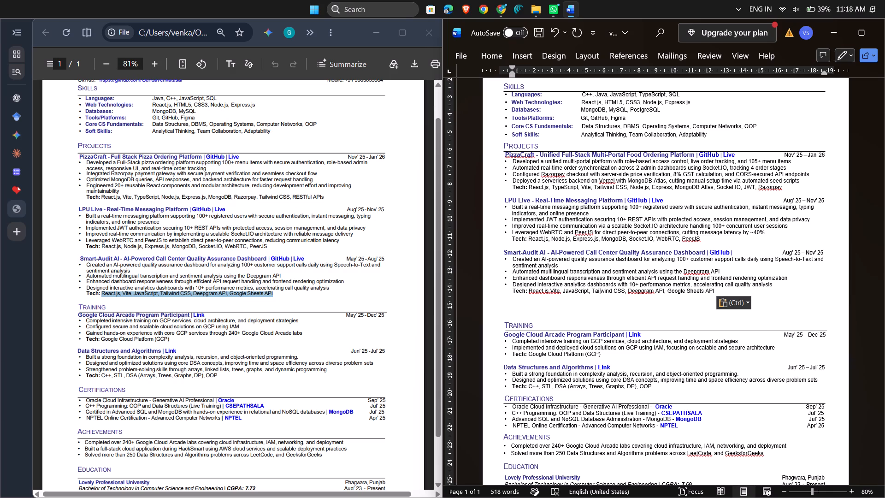
{"action": "key", "text": "Left"}
{"action": "key", "text": "Left"}
{"action": "key", "text": "space"}
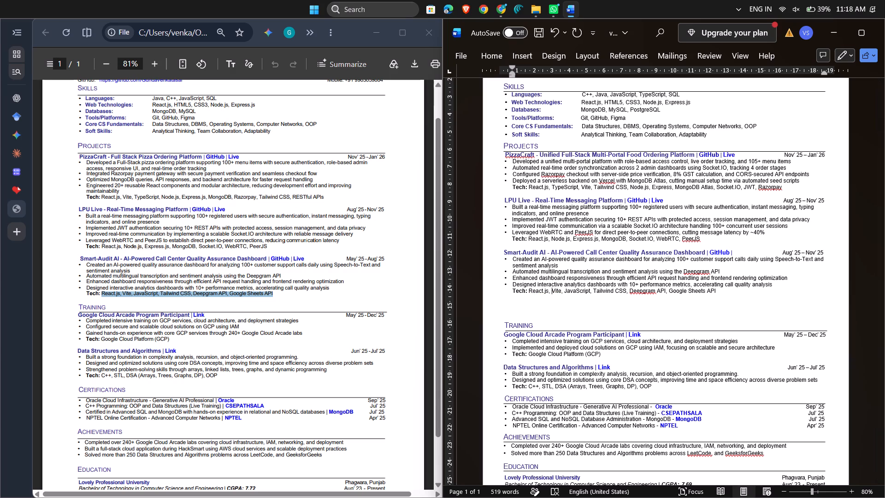
Add the text "Live" after "GitHub |" in the Smart-Audit AI project heading of the Word CV.
{"action": "left_click", "coordinate": [271, 326]}
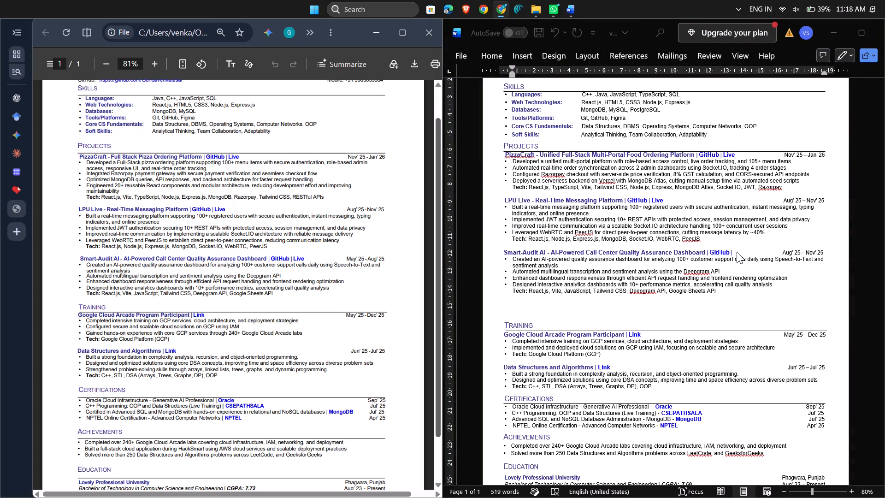
{"action": "left_click", "coordinate": [737, 252]}
{"action": "left_click", "coordinate": [732, 252]}
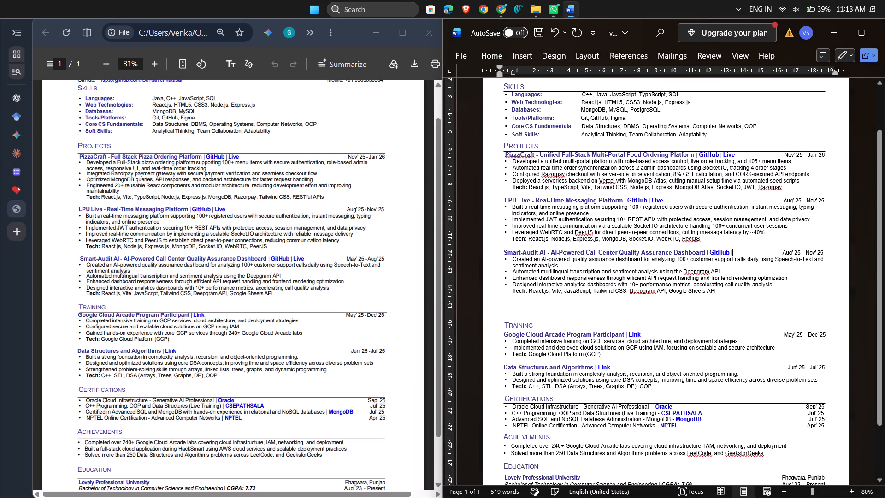
{"action": "type", "text": "Li"}
{"action": "type", "text": "ve"}
Remove the extra spaces before "Aug' 25 – Nov' 25" in the Smart-Audit AI heading so the date aligns with the other project dates.
{"action": "key", "text": "Right"}
{"action": "key", "text": "Right"}
{"action": "key", "text": "Right"}
{"action": "key", "text": "Right"}
{"action": "key", "text": "Right"}
{"action": "key", "text": "Right"}
{"action": "key", "text": "Right"}
{"action": "key", "text": "Right"}
{"action": "key", "text": "Right"}
{"action": "key", "text": "Right"}
{"action": "key", "text": "Right"}
{"action": "key", "text": "Right"}
{"action": "key", "text": "Right"}
{"action": "key", "text": "Right"}
{"action": "key", "text": "Right"}
{"action": "key", "text": "Right"}
{"action": "key", "text": "Right"}
{"action": "key", "text": "Right"}
{"action": "key", "text": "Right"}
{"action": "key", "text": "Right"}
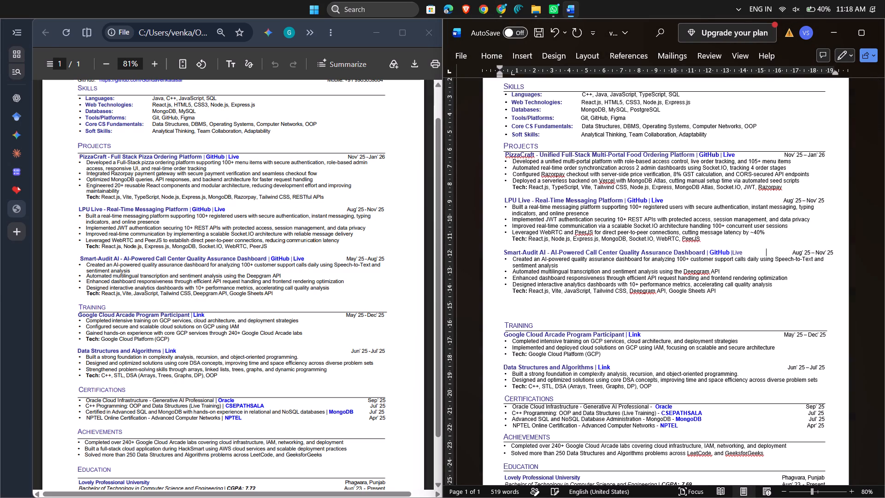
{"action": "key", "text": "Right"}
{"action": "key", "text": "Right"}
{"action": "key", "text": "BackSpace"}
{"action": "key", "text": "BackSpace"}
{"action": "key", "text": "space"}
{"action": "key", "text": "BackSpace"}
{"action": "key", "text": "BackSpace"}
{"action": "key", "text": "BackSpace"}
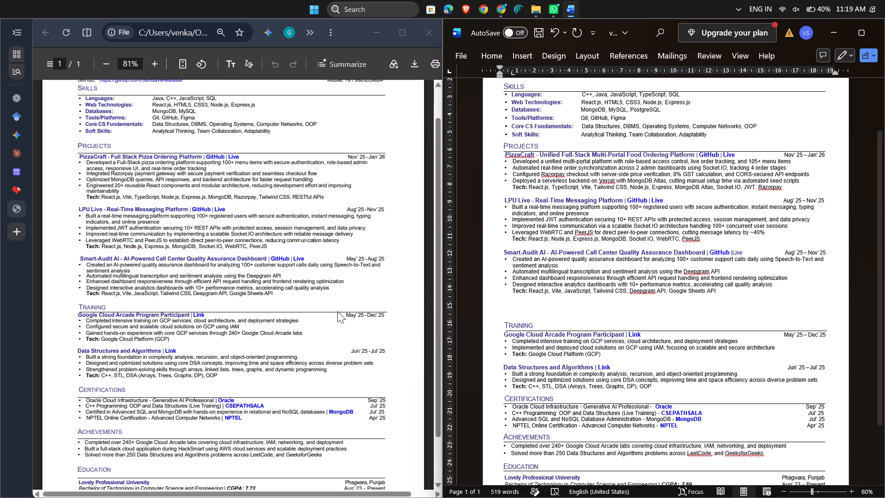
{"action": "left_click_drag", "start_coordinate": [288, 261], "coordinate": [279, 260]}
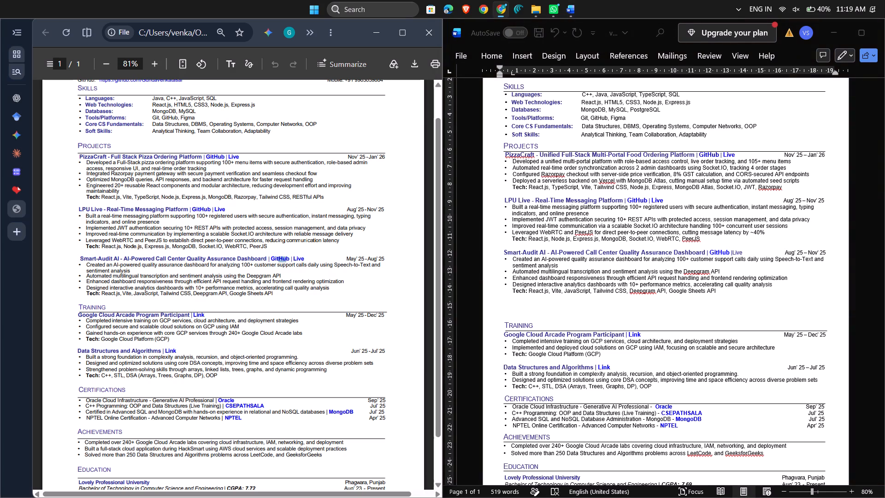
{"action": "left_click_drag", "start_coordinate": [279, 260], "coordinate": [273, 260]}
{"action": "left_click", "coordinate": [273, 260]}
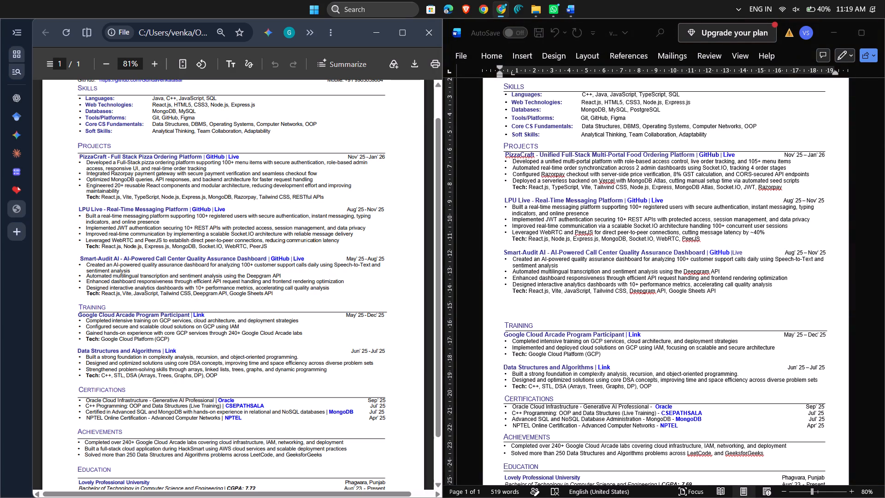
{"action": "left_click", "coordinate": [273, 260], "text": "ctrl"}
Open the "sai cv" Word document from the cv folder in File Explorer.
{"action": "left_click", "coordinate": [574, 6]}
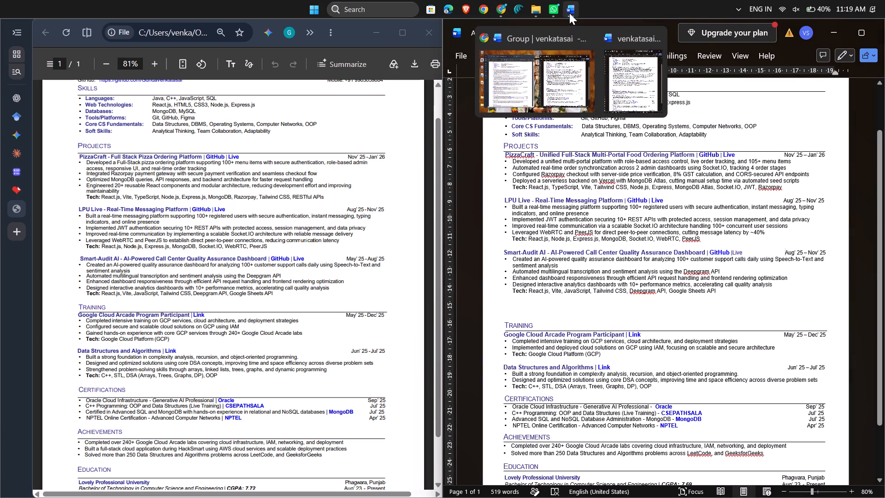
{"action": "left_click", "coordinate": [538, 6]}
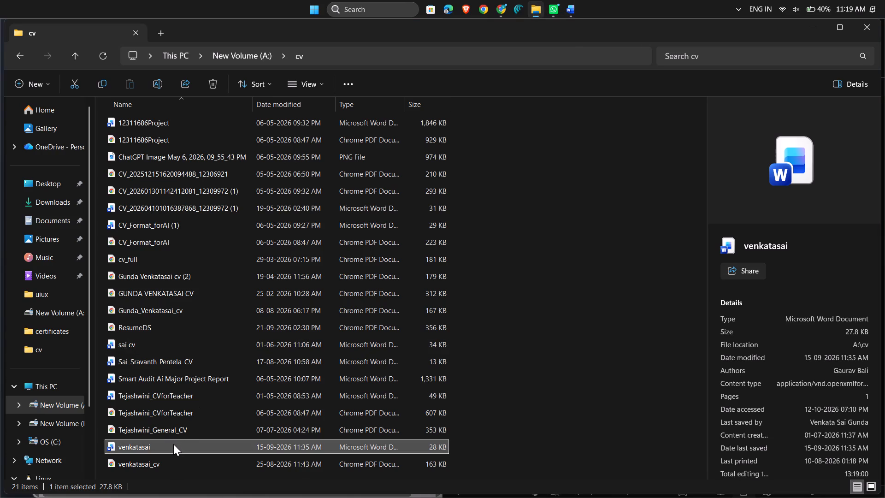
{"action": "double_click", "coordinate": [168, 344]}
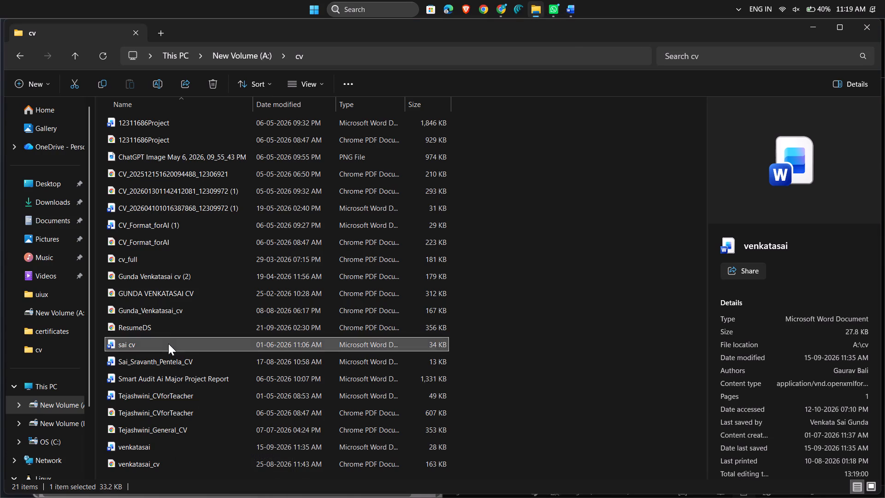
Copy the address of the Smart-Audit AI "GitHub" hyperlink from "sai cv", leave that link unedited, and minimise the document.
{"action": "scroll", "coordinate": [446, 299], "scroll_direction": "down", "scroll_amount": 1}
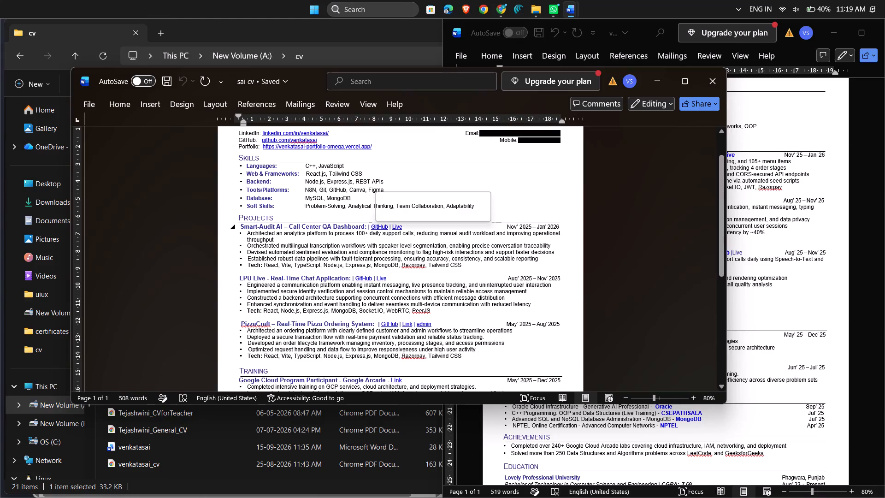
{"action": "left_click_drag", "start_coordinate": [389, 227], "coordinate": [378, 226]}
{"action": "key", "text": "ctrl+k"}
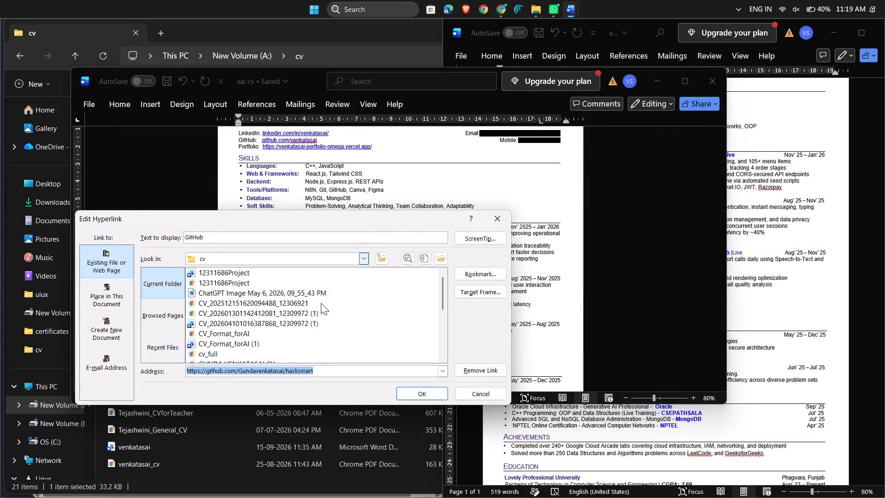
{"action": "key", "text": "ctrl+c"}
{"action": "left_click", "coordinate": [798, 111]}
{"action": "left_click", "coordinate": [499, 219]}
{"action": "left_click", "coordinate": [654, 83]}
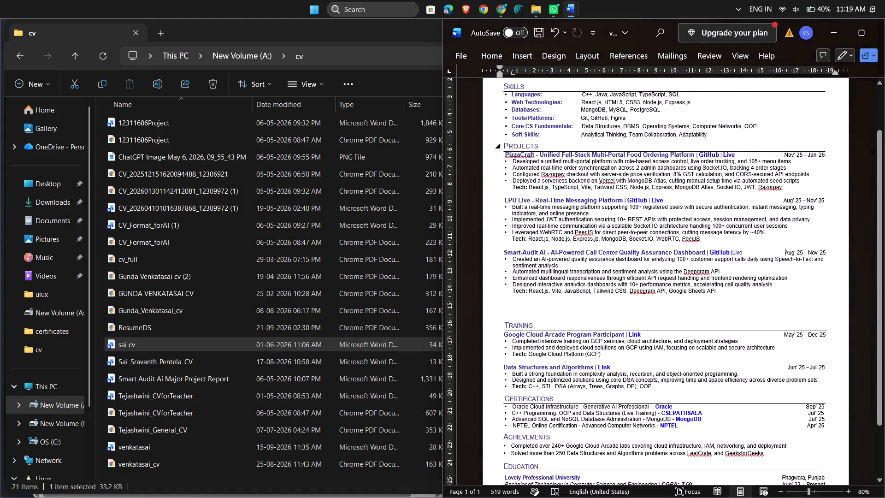
Replace the address of the "GitHub" hyperlink in the CV's Smart-Audit AI heading with the copied hacksmart repository address.
{"action": "left_click", "coordinate": [730, 253]}
{"action": "key", "text": "shift+Left"}
{"action": "key", "text": "shift+Left"}
{"action": "key", "text": "shift+Left"}
{"action": "key", "text": "shift+Left"}
{"action": "key", "text": "shift+Left"}
{"action": "key", "text": "shift+Left"}
{"action": "key", "text": "shift+Left"}
{"action": "key", "text": "shift+Left"}
{"action": "key", "text": "shift+Left"}
{"action": "key", "text": "shift+Right"}
{"action": "key", "text": "shift+Right"}
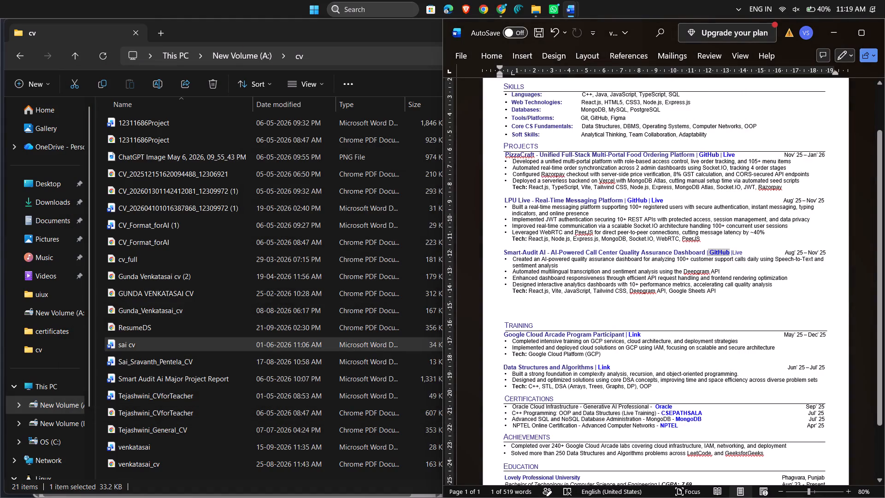
{"action": "key", "text": "shift+Right"}
{"action": "key", "text": "ctrl+k"}
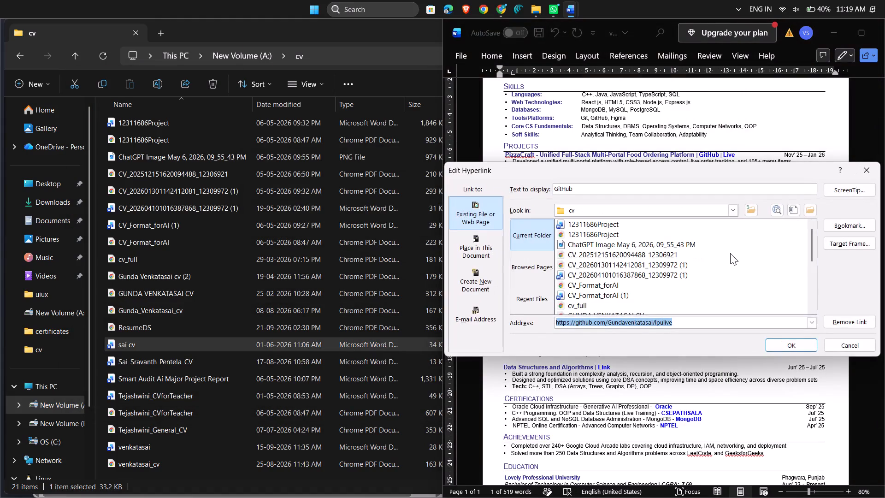
{"action": "key", "text": "ctrl+v"}
{"action": "key", "text": "Return"}
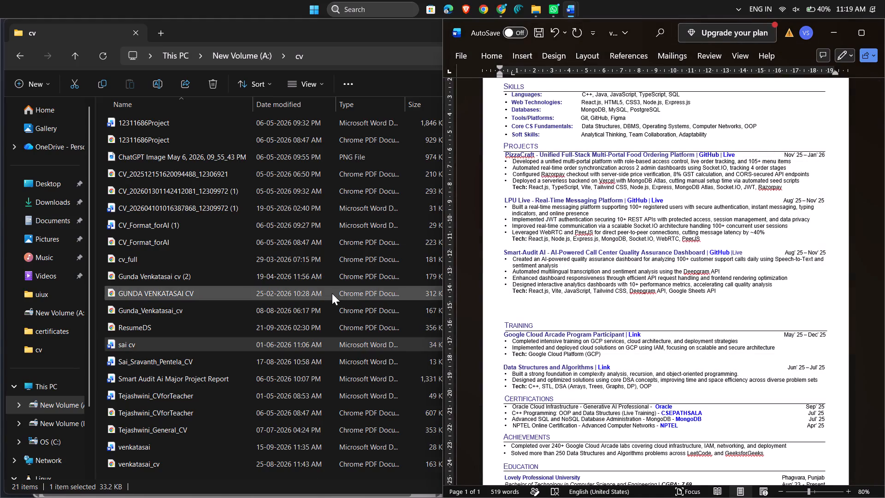
Return to "sai cv" and copy the address of its Smart-Audit AI "Live" hyperlink without editing the link.
{"action": "key", "text": "alt+Tab"}
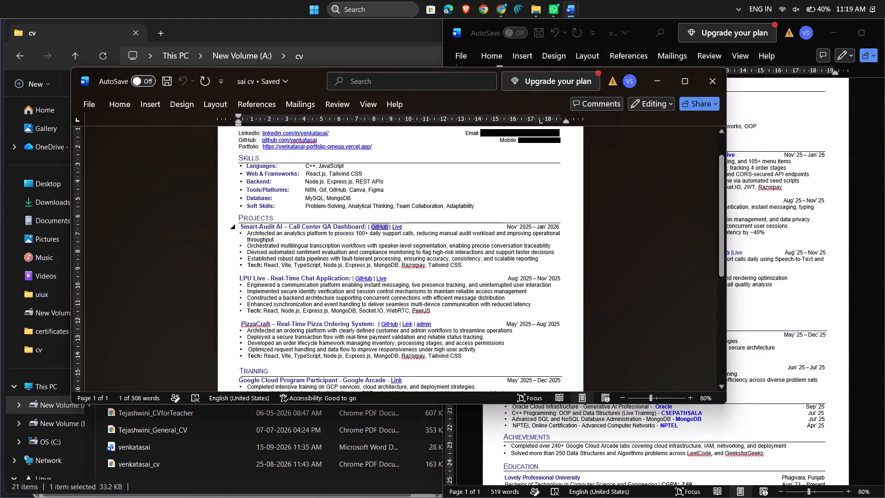
{"action": "left_click", "coordinate": [402, 227]}
{"action": "key", "text": "shift+Left"}
{"action": "key", "text": "shift+Left"}
{"action": "key", "text": "shift+Left"}
{"action": "key", "text": "shift+Left"}
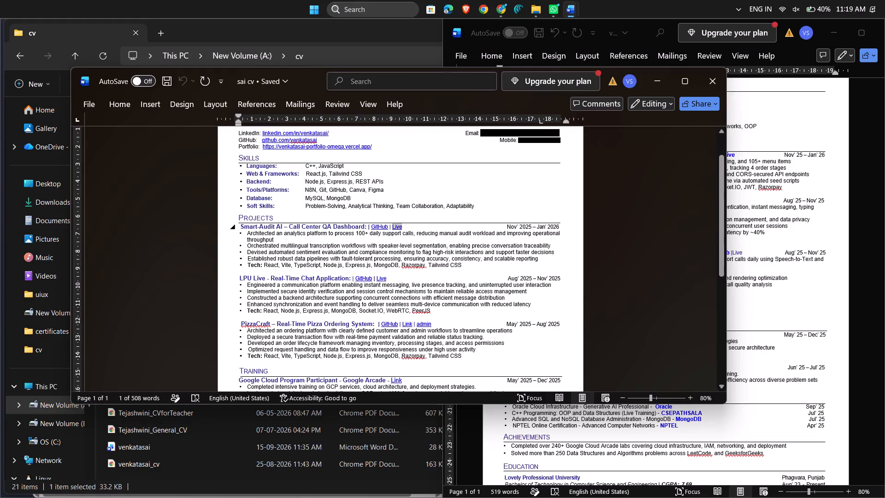
{"action": "key", "text": "ctrl+k"}
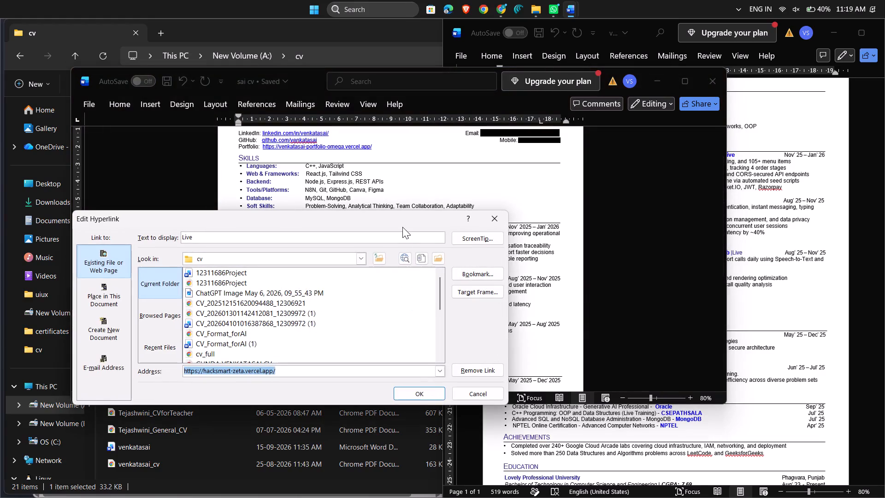
{"action": "key", "text": "ctrl+c"}
{"action": "left_click", "coordinate": [499, 222]}
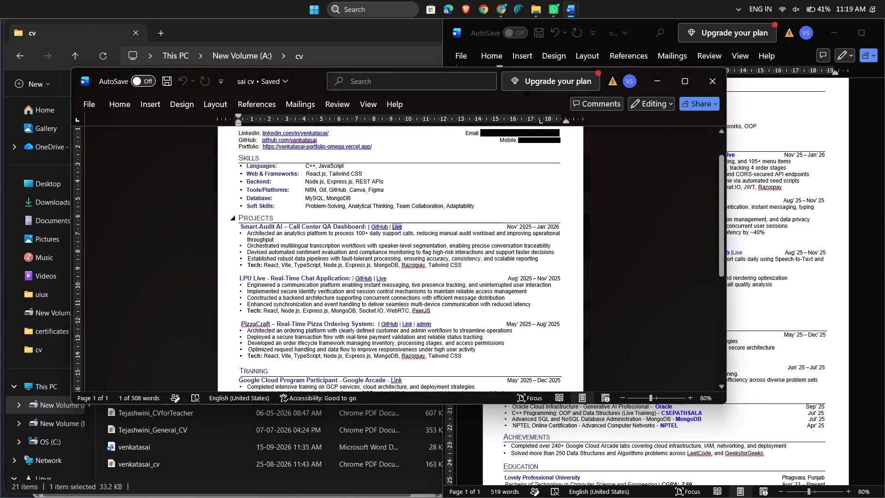
{"action": "left_click", "coordinate": [793, 162]}
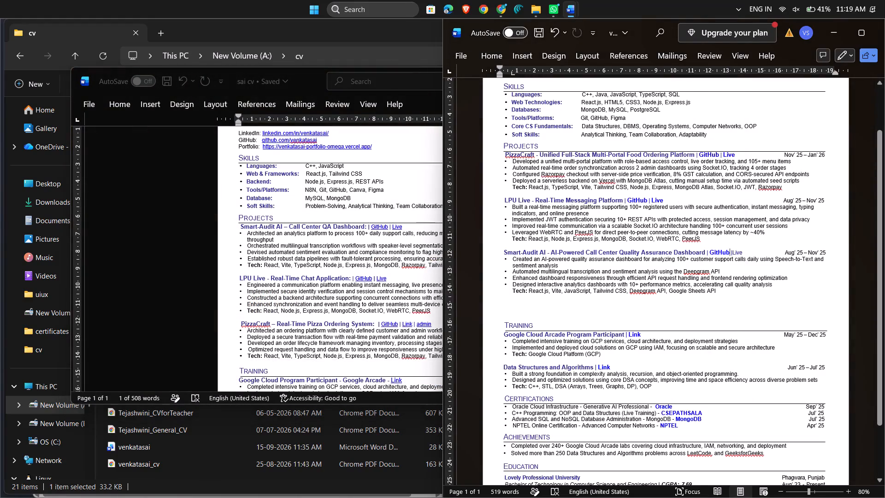
{"action": "left_click", "coordinate": [753, 250]}
{"action": "key", "text": "Left"}
{"action": "key", "text": "Left"}
{"action": "key", "text": "Left"}
{"action": "key", "text": "Left"}
{"action": "key", "text": "Left"}
{"action": "key", "text": "Left"}
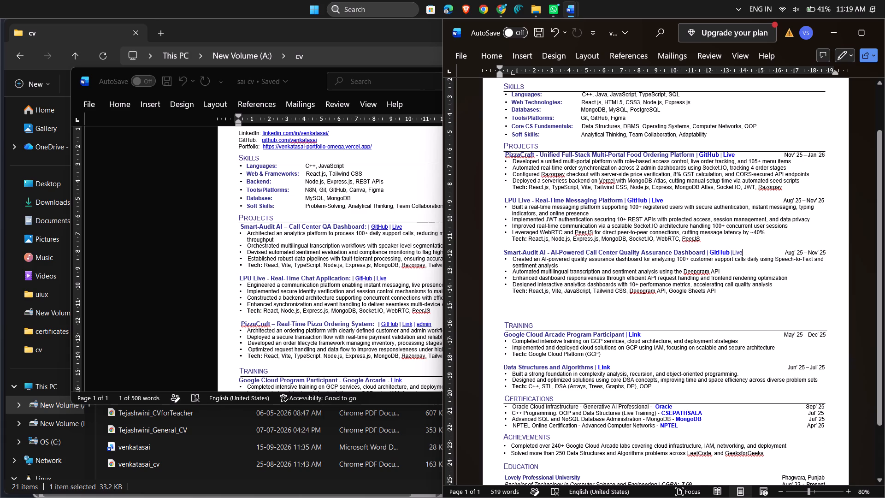
{"action": "key", "text": "shift+Left"}
{"action": "key", "text": "shift+Left"}
{"action": "key", "text": "shift+Left"}
{"action": "key", "text": "shift+Left"}
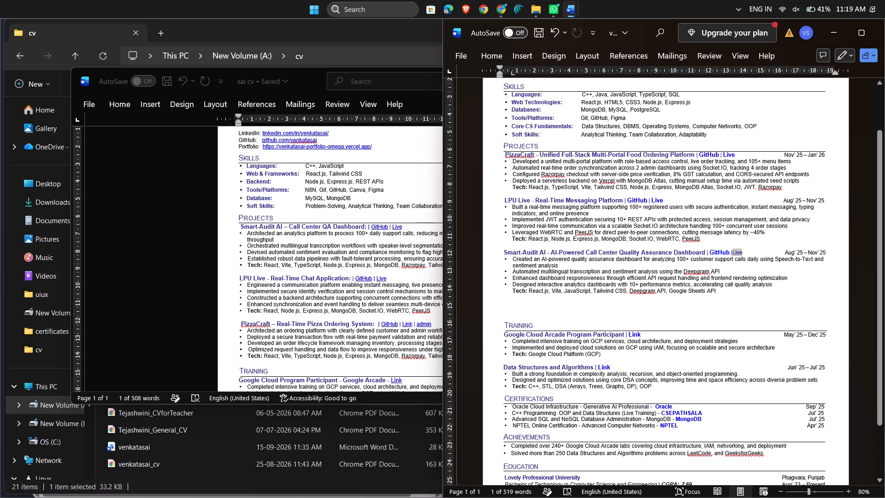
{"action": "key", "text": "ctrl+k"}
{"action": "key", "text": "ctrl+v"}
{"action": "key", "text": "Return"}
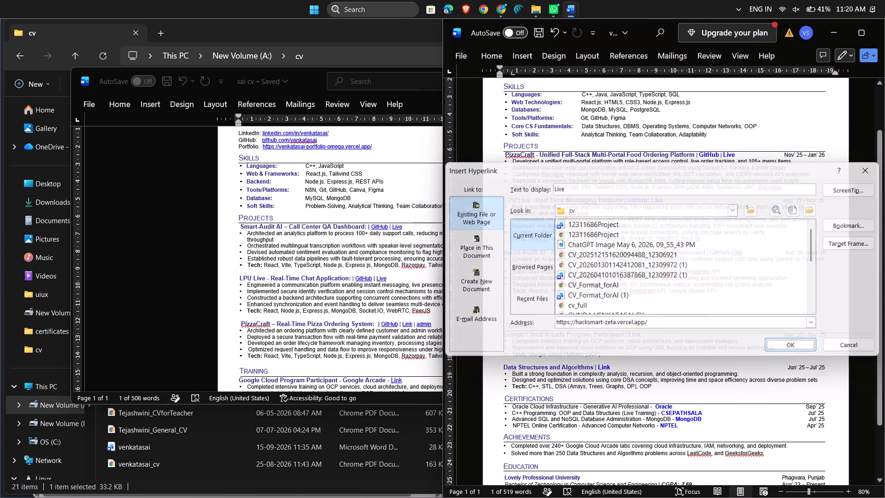
Make the "Live" link in the Smart-Audit AI heading bold like the links of the other projects.
{"action": "key", "text": "shift+Left"}
{"action": "key", "text": "shift+Left"}
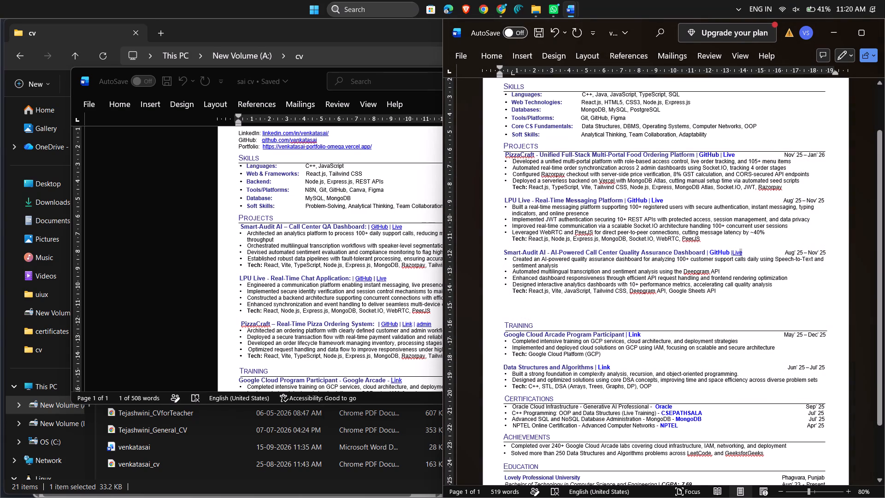
{"action": "key", "text": "shift+Left"}
{"action": "key", "text": "shift+Left"}
{"action": "key", "text": "ctrl+b"}
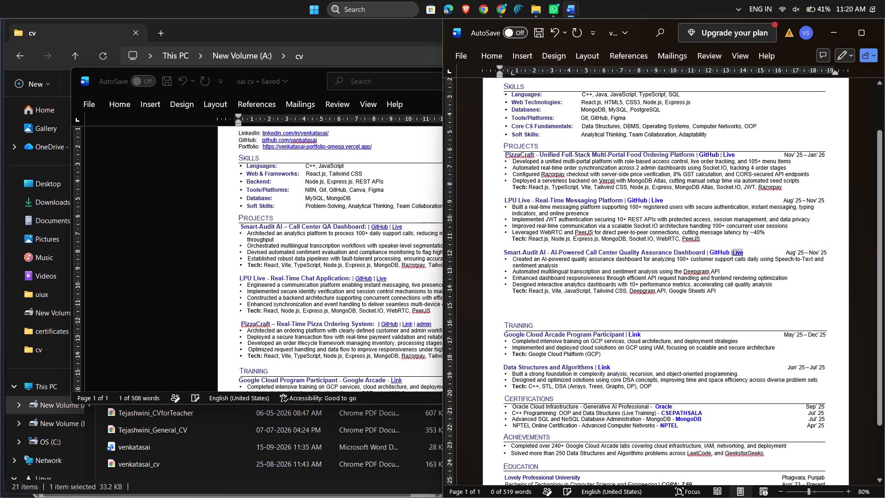
{"action": "key", "text": "Right"}
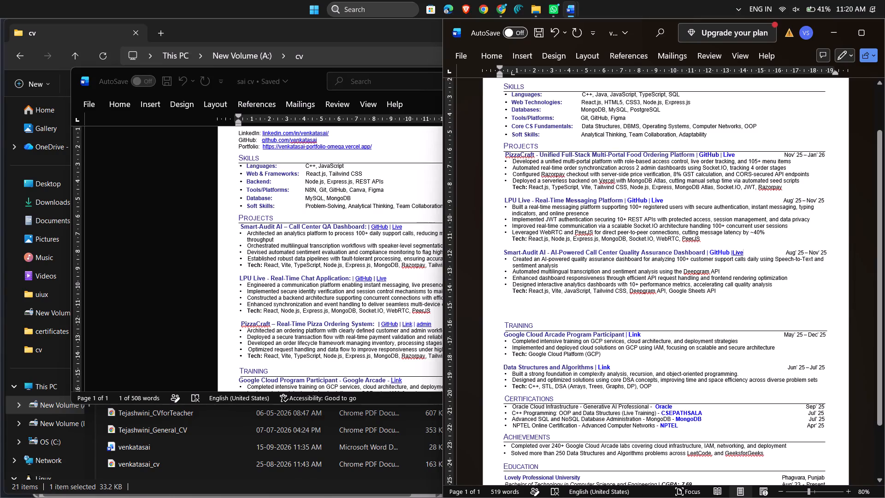
Minimise the "sai cv" document and close the cv folder window in File Explorer.
{"action": "left_click", "coordinate": [175, 137]}
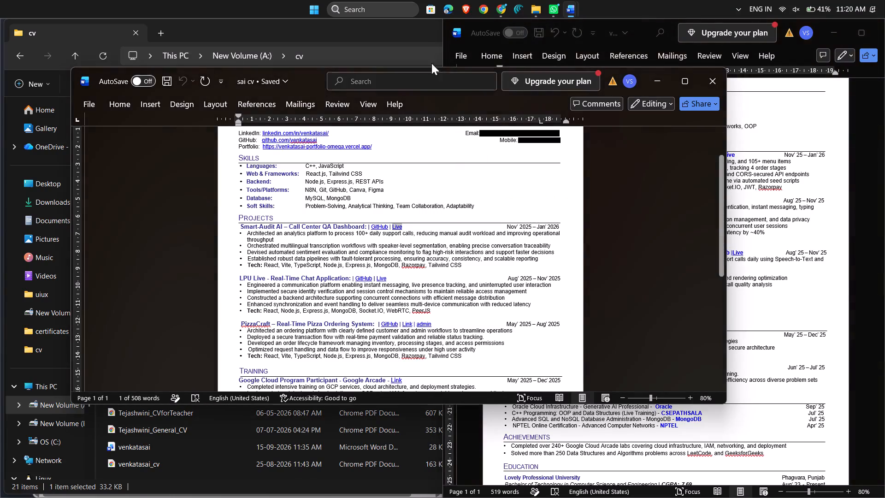
{"action": "left_click", "coordinate": [662, 84]}
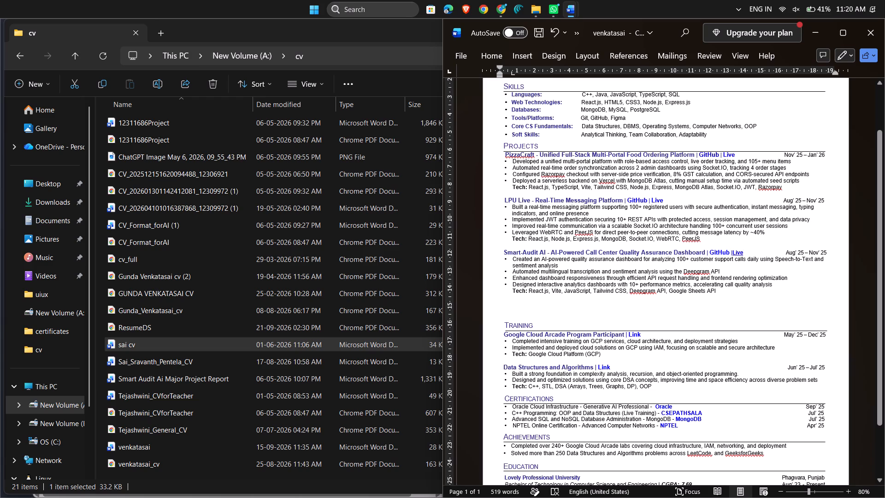
{"action": "left_click", "coordinate": [338, 47]}
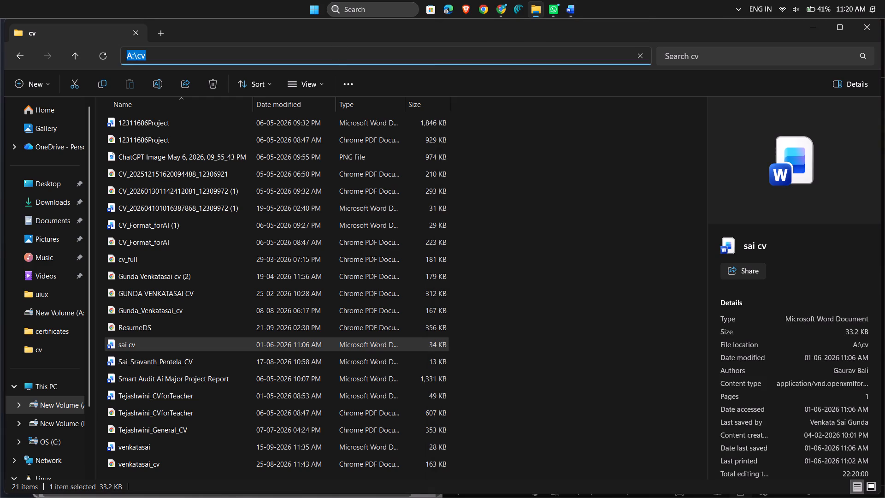
{"action": "left_click", "coordinate": [874, 28]}
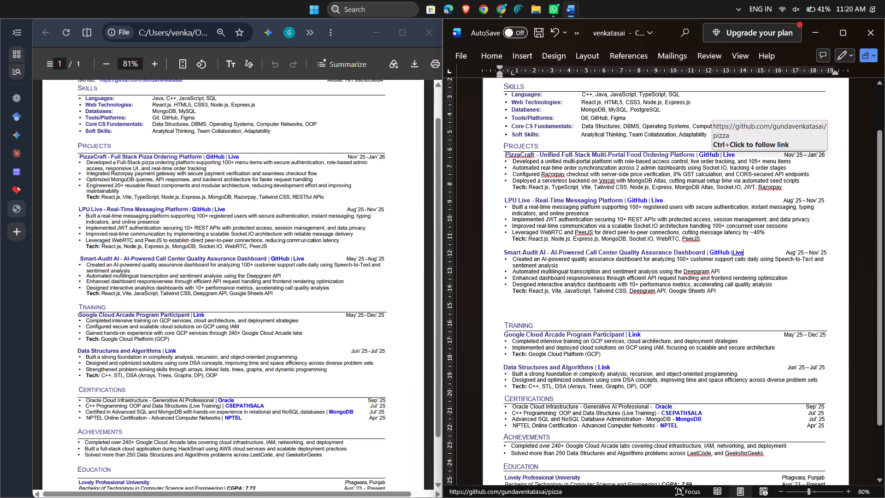
Maximise the CV document and delete the empty lines between the Smart-Audit AI project and the Training section.
{"action": "left_click", "coordinate": [848, 36]}
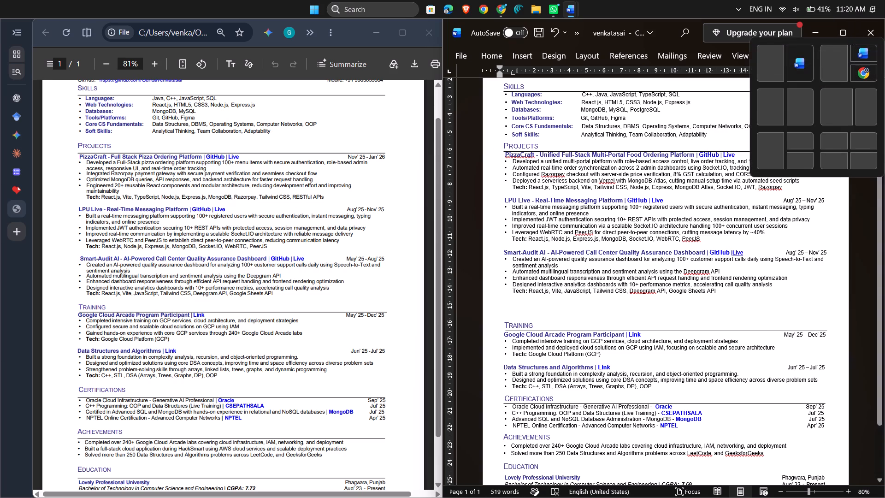
{"action": "left_click", "coordinate": [844, 36]}
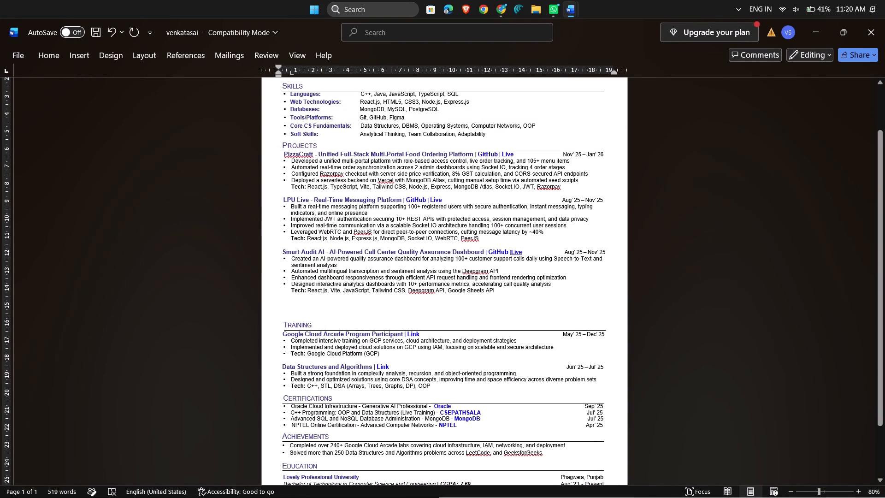
{"action": "left_click", "coordinate": [391, 311]}
{"action": "key", "text": "BackSpace"}
{"action": "key", "text": "BackSpace"}
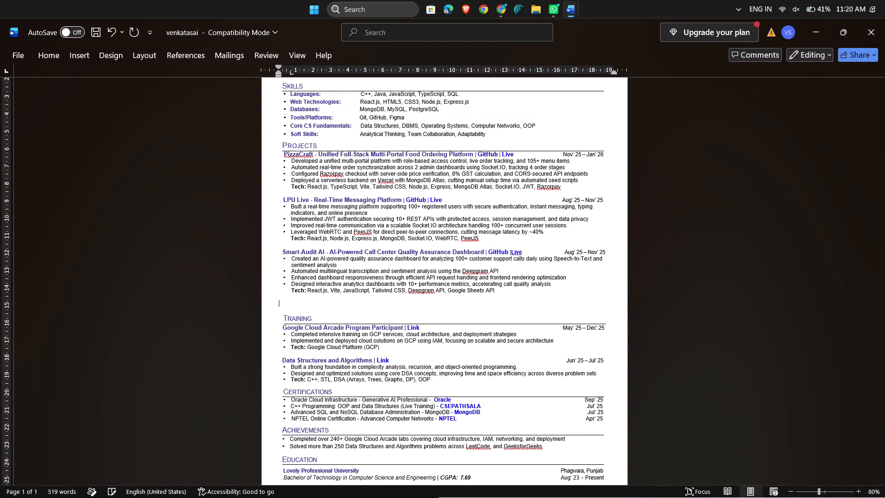
{"action": "key", "text": "BackSpace"}
{"action": "key", "text": "BackSpace"}
Set the Lovely Professional University CGPA in the Education section to 7.72.
{"action": "scroll", "coordinate": [391, 311], "scroll_direction": "down", "scroll_amount": 3}
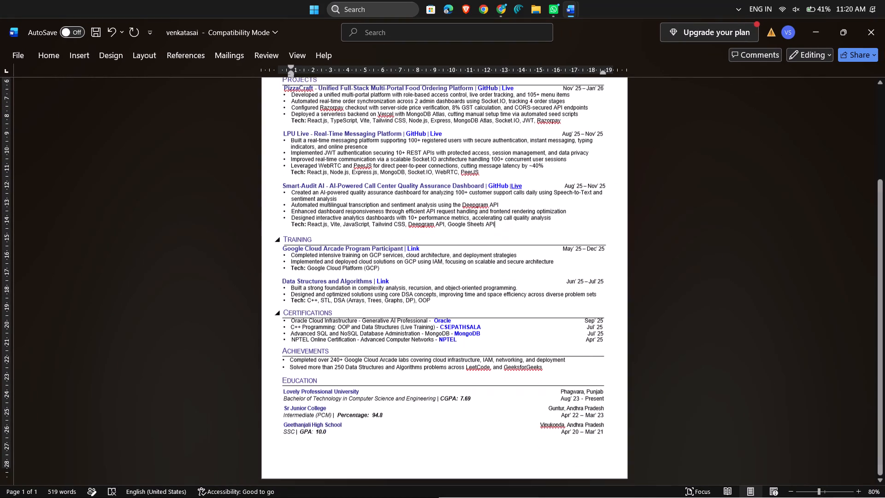
{"action": "left_click", "coordinate": [473, 400]}
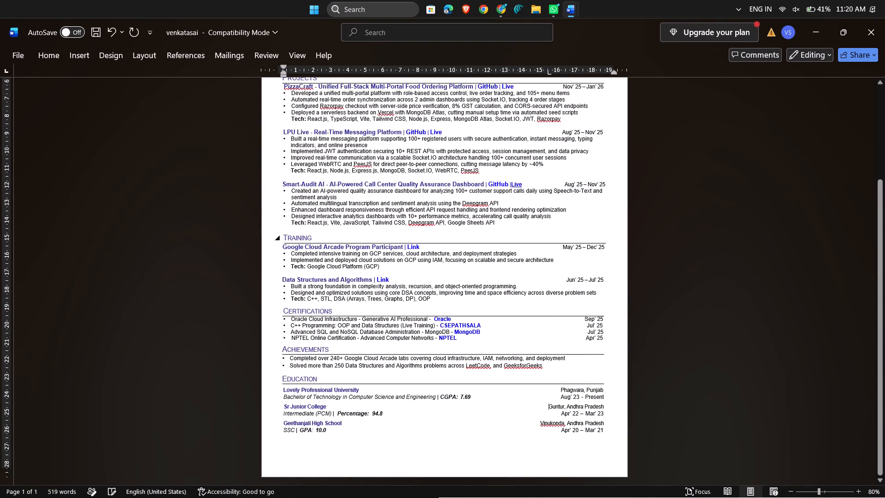
{"action": "left_click", "coordinate": [472, 397]}
{"action": "key", "text": "BackSpace"}
{"action": "key", "text": "BackSpace"}
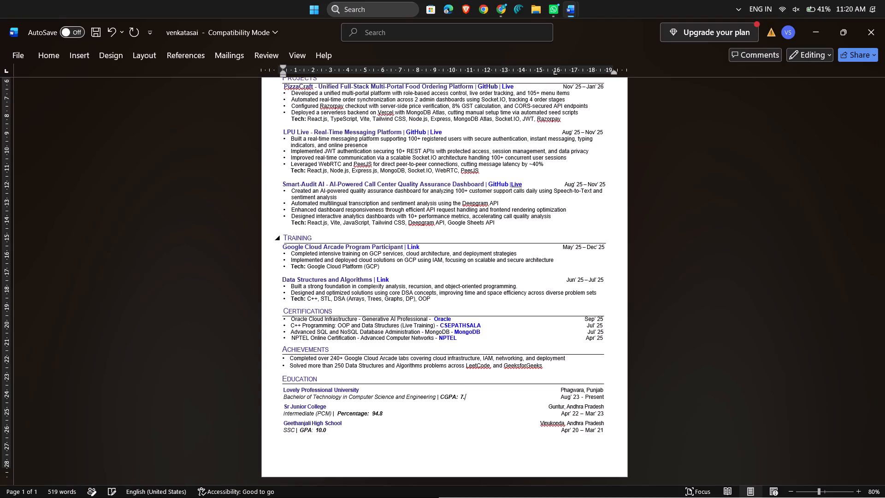
{"action": "type", "text": "72"}
Show gridlines on the CV page as an alignment aid, leaving the navigation pane closed.
{"action": "scroll", "coordinate": [481, 296], "scroll_direction": "up", "scroll_amount": 2}
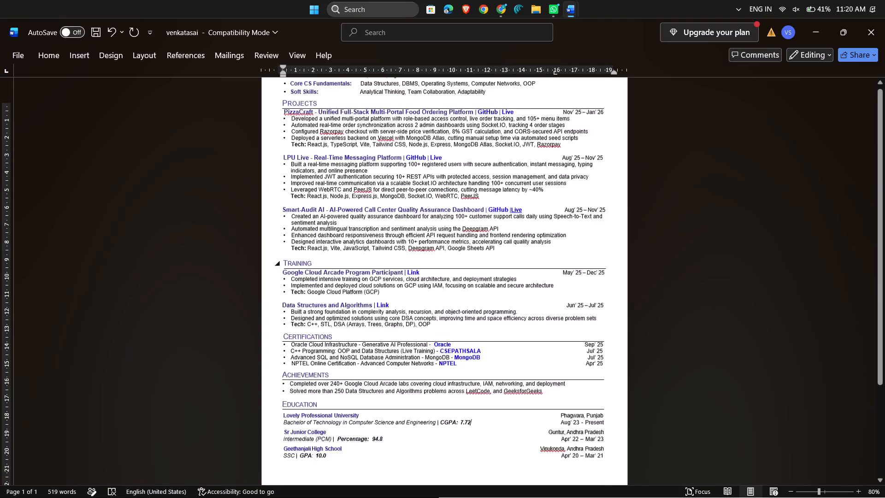
{"action": "scroll", "coordinate": [481, 296], "scroll_direction": "up", "scroll_amount": 4}
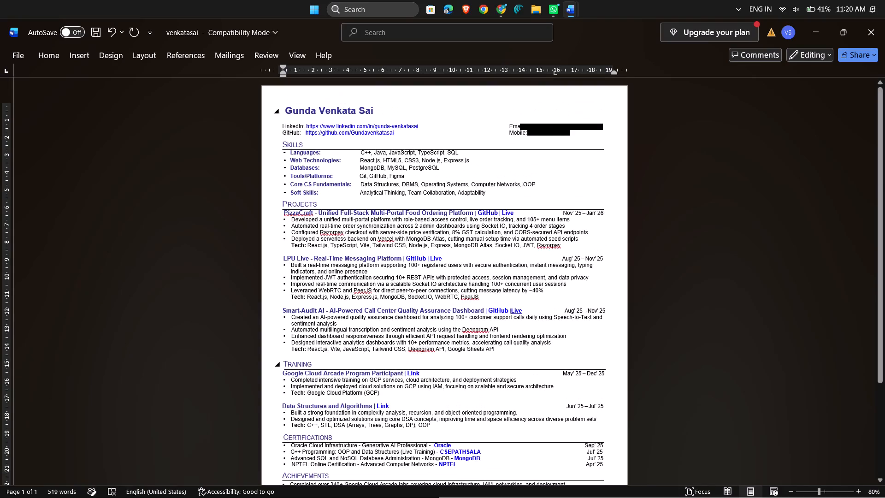
{"action": "left_click", "coordinate": [265, 61]}
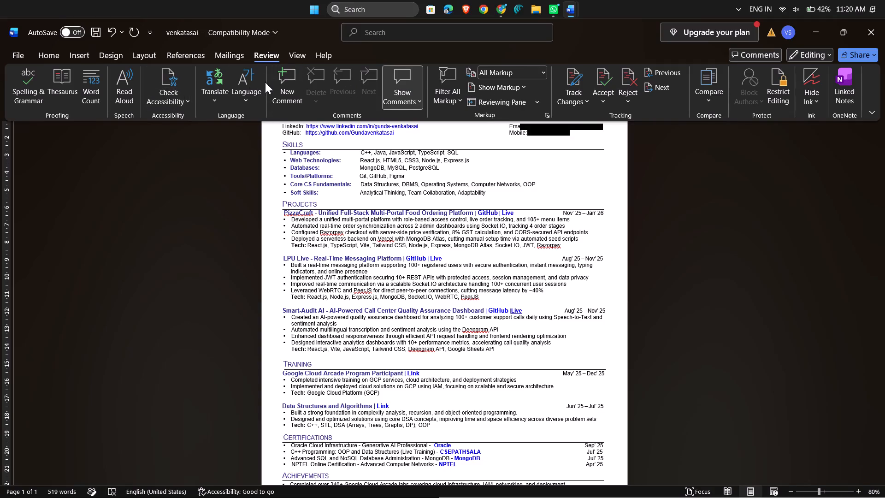
{"action": "left_click", "coordinate": [299, 55]}
{"action": "left_click", "coordinate": [311, 83]}
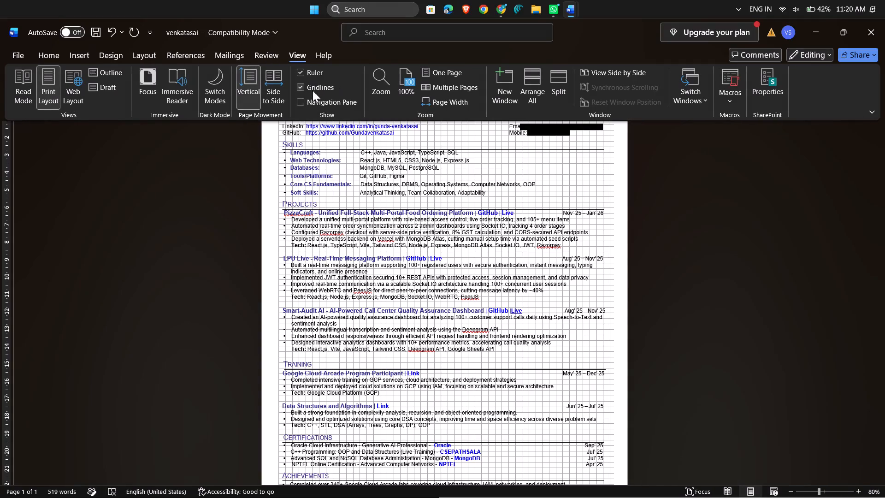
{"action": "left_click", "coordinate": [333, 105]}
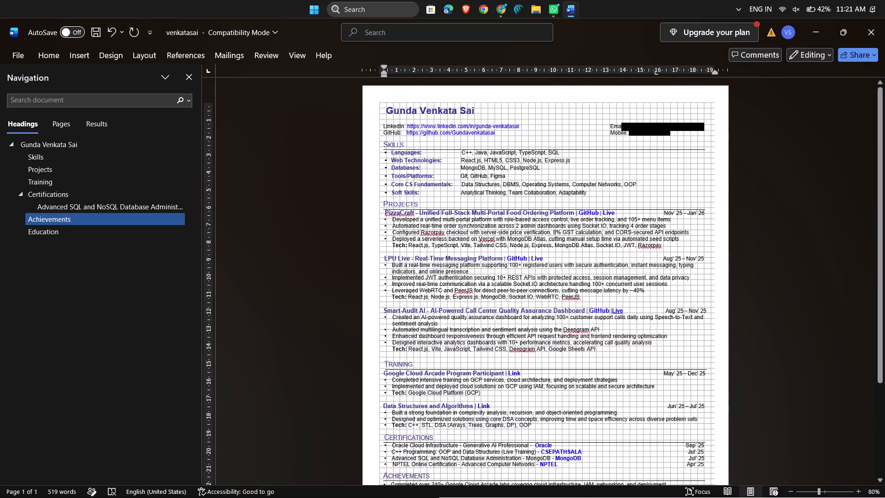
{"action": "left_click", "coordinate": [191, 80]}
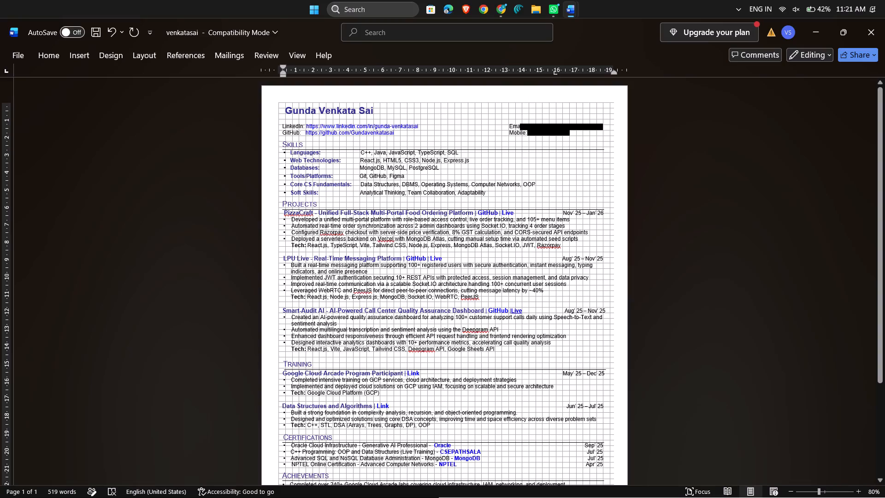
Remove one space before the date ranges in the Smart-Audit AI and Google Cloud Arcade headings to align them with the other dates.
{"action": "left_click", "coordinate": [563, 314]}
{"action": "key", "text": "Up"}
{"action": "key", "text": "BackSpace"}
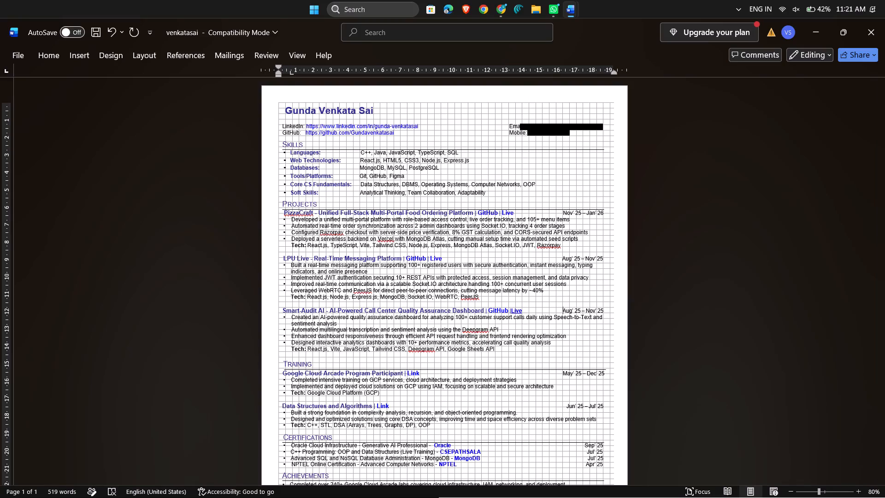
{"action": "left_click", "coordinate": [562, 374]}
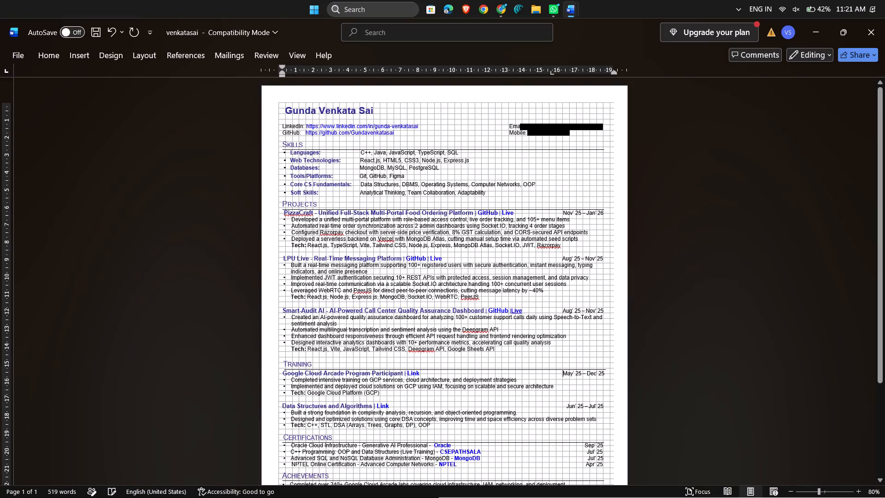
{"action": "key", "text": "BackSpace"}
{"action": "key", "text": "Down"}
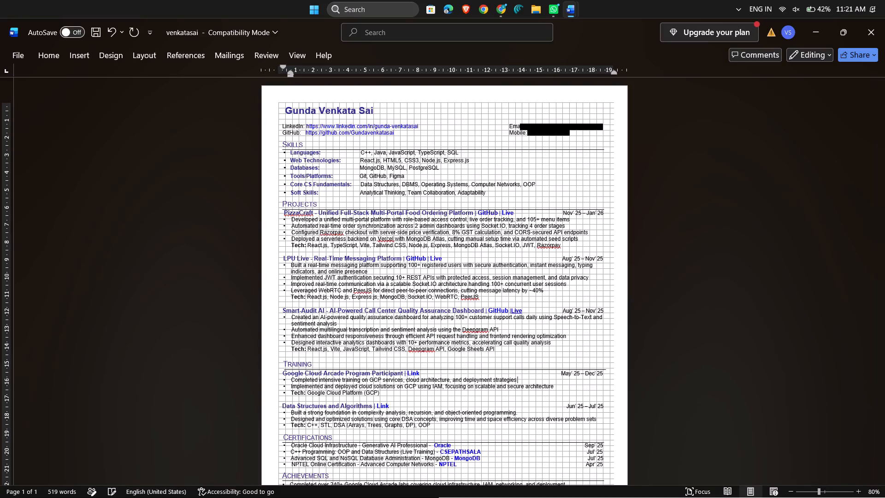
{"action": "key", "text": "Down"}
{"action": "key", "text": "Down"}
{"action": "key", "text": "Down"}
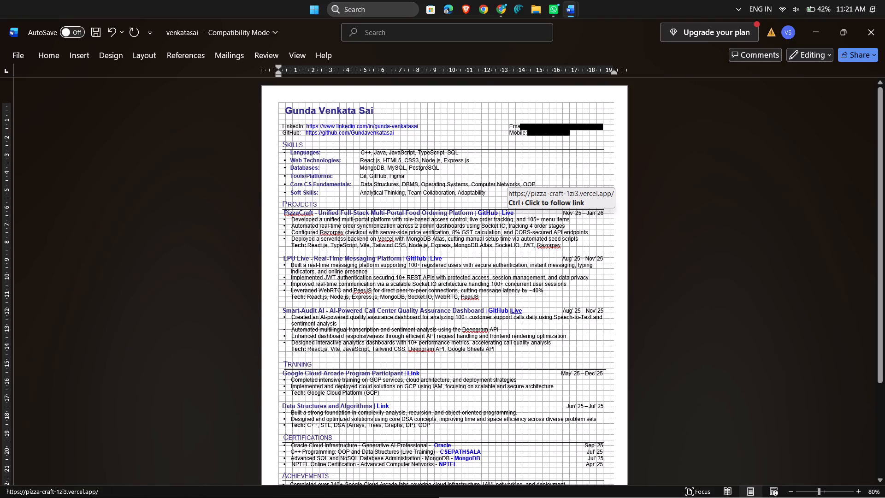
Remove the underline from the "Live" link in the Smart-Audit AI heading and add a space between the separator bar and "Live".
{"action": "left_click", "coordinate": [525, 307]}
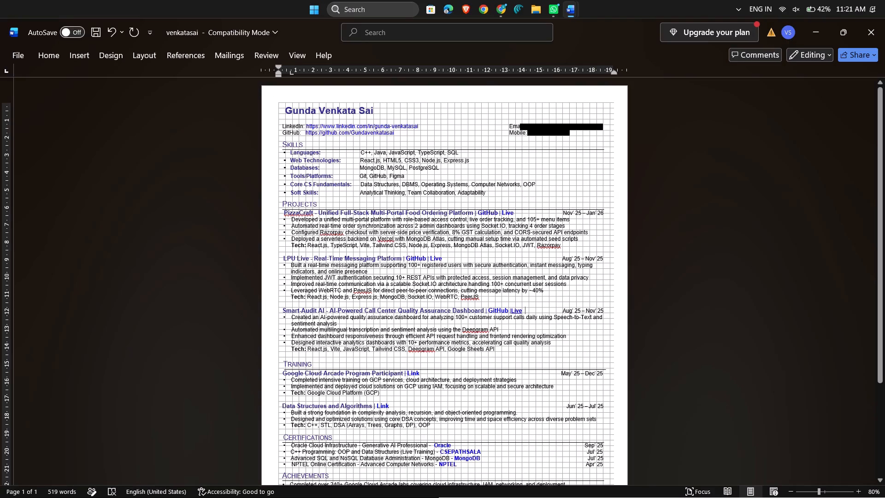
{"action": "key", "text": "Left"}
{"action": "key", "text": "Left"}
{"action": "key", "text": "Right"}
{"action": "key", "text": "Left"}
{"action": "key", "text": "shift+Left"}
{"action": "key", "text": "shift+Left"}
{"action": "key", "text": "shift+Left"}
{"action": "key", "text": "shift+Left"}
{"action": "key", "text": "ctrl+u"}
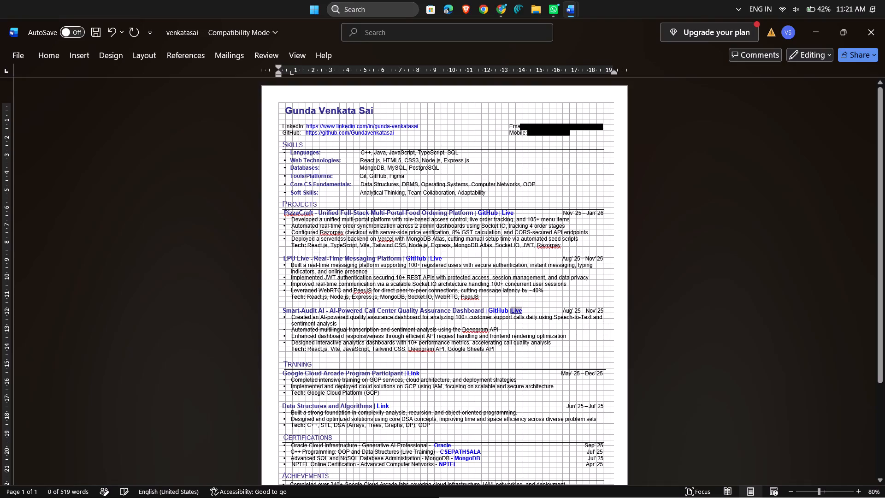
{"action": "key", "text": "ctrl+u"}
{"action": "key", "text": "Left"}
{"action": "key", "text": "space"}
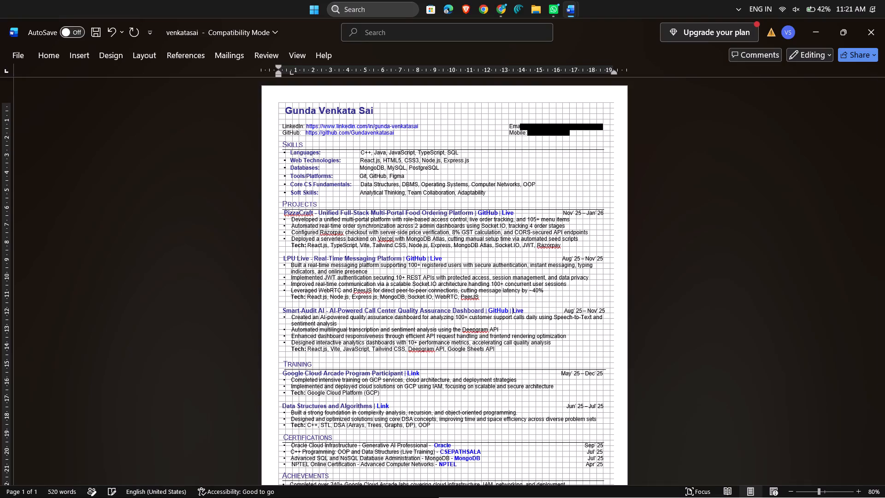
Delete one space before the date range in the Smart-Audit AI heading to realign it with the other project dates.
{"action": "key", "text": "Right"}
{"action": "key", "text": "Right"}
{"action": "key", "text": "Right"}
{"action": "key", "text": "Right"}
{"action": "key", "text": "Right"}
{"action": "key", "text": "Right"}
{"action": "key", "text": "Right"}
{"action": "key", "text": "Right"}
{"action": "key", "text": "Right"}
{"action": "key", "text": "Right"}
{"action": "key", "text": "Right"}
{"action": "key", "text": "Right"}
{"action": "key", "text": "Right"}
{"action": "key", "text": "Right"}
{"action": "key", "text": "Right"}
{"action": "key", "text": "Right"}
{"action": "key", "text": "Right"}
{"action": "key", "text": "Right"}
{"action": "key", "text": "Right"}
{"action": "key", "text": "Right"}
{"action": "key", "text": "Right"}
{"action": "key", "text": "Right"}
{"action": "key", "text": "Right"}
{"action": "key", "text": "BackSpace"}
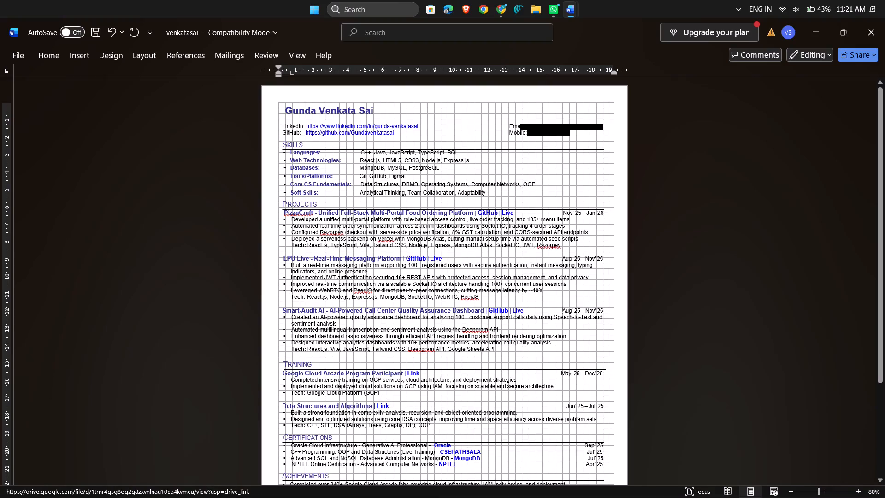
Check the CV's lower sections down to Education against the gridlines and switch to the "sai cv" document.
{"action": "scroll", "coordinate": [449, 465], "scroll_direction": "down", "scroll_amount": 3}
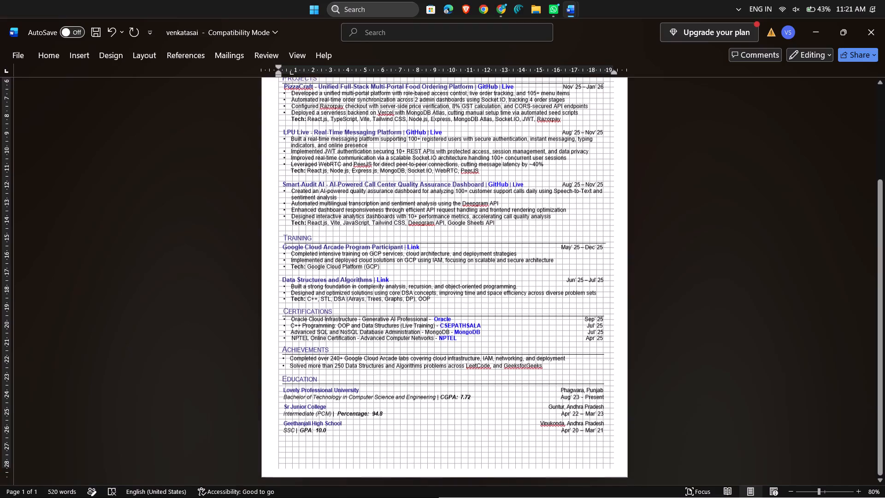
{"action": "scroll", "coordinate": [449, 465], "scroll_direction": "down", "scroll_amount": 1}
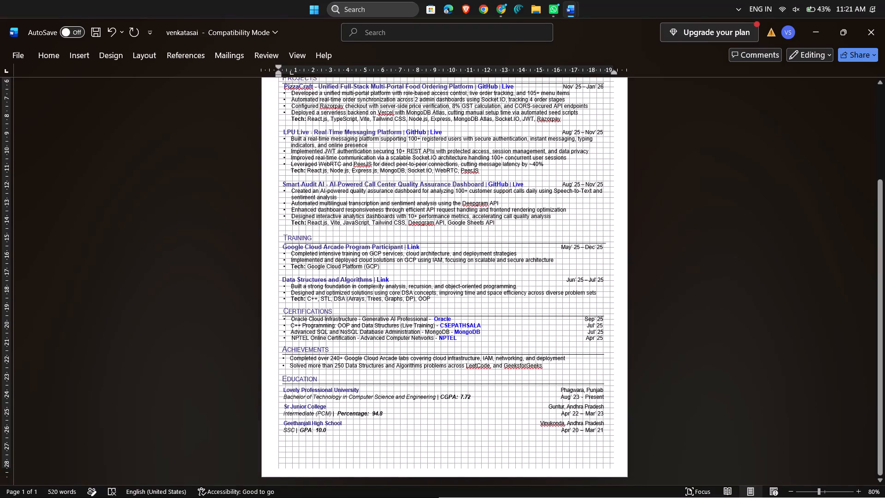
{"action": "key", "text": "alt+Tab"}
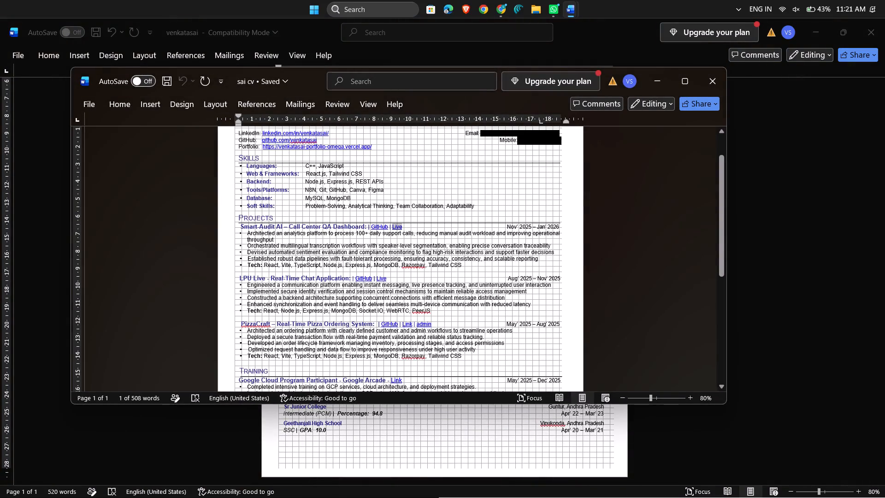
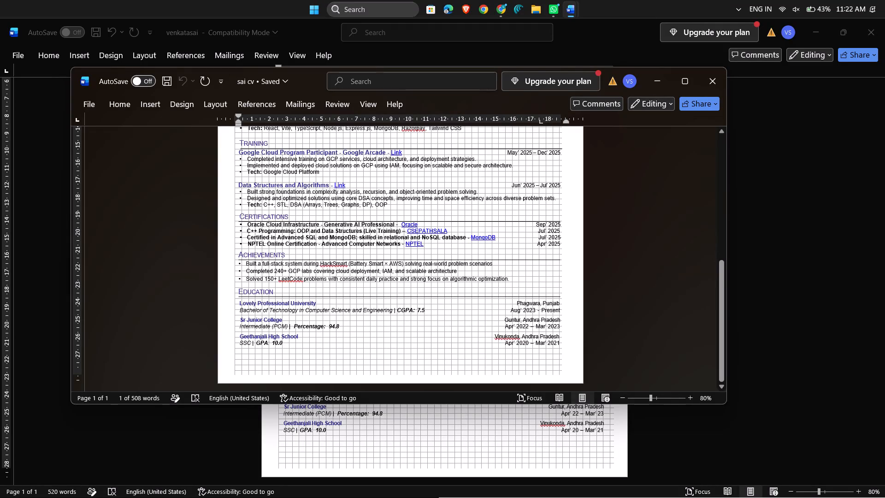
Close the "sai cv" document.
{"action": "left_click", "coordinate": [715, 82]}
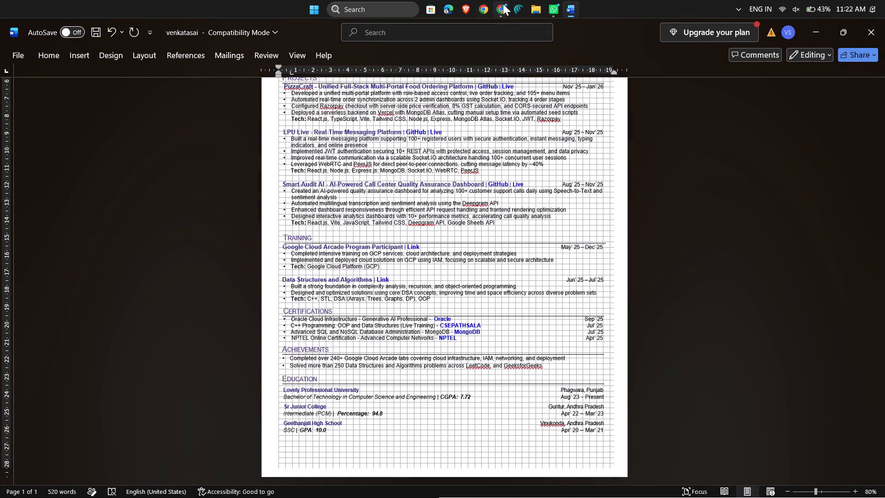
Copy the HackSmart full-stack cloud application bullet from the Achievements section of the PDF CV in Chrome, then close the PDF.
{"action": "left_click", "coordinate": [505, 6]}
{"action": "scroll", "coordinate": [232, 148], "scroll_direction": "down", "scroll_amount": 1}
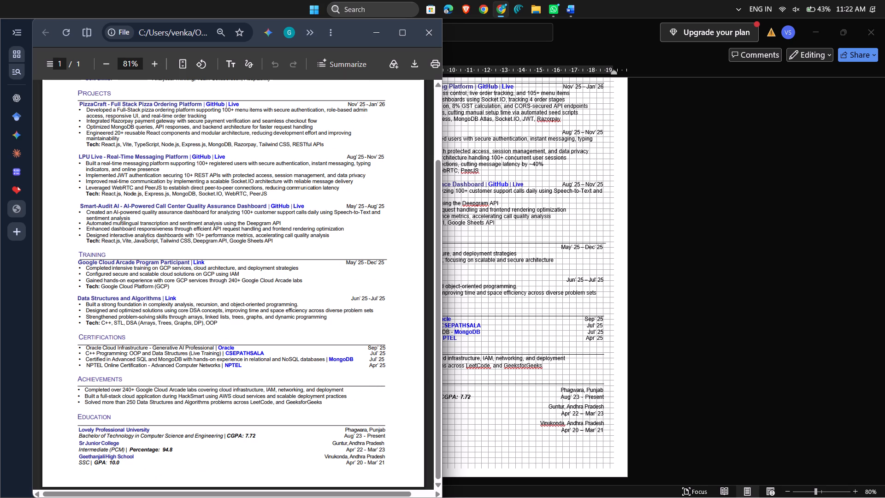
{"action": "left_click_drag", "start_coordinate": [343, 395], "coordinate": [112, 390]}
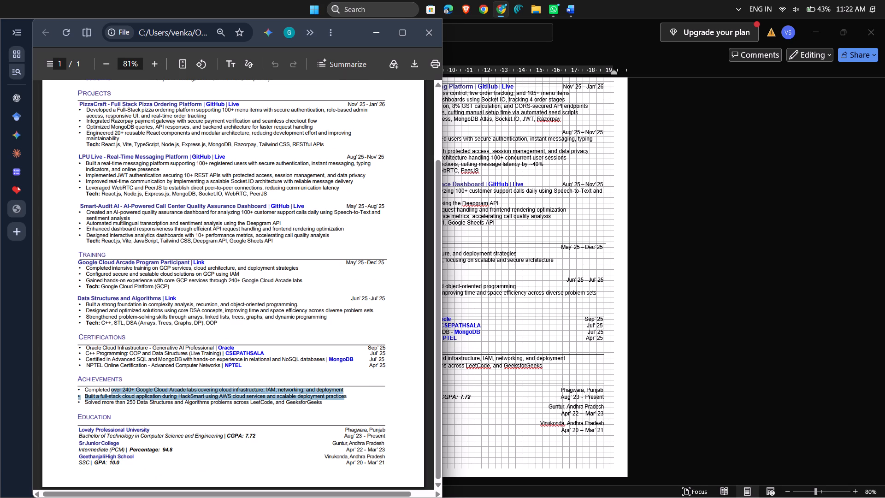
{"action": "left_click_drag", "start_coordinate": [112, 390], "coordinate": [97, 398]}
{"action": "left_click", "coordinate": [97, 398]}
{"action": "left_click", "coordinate": [572, 362]}
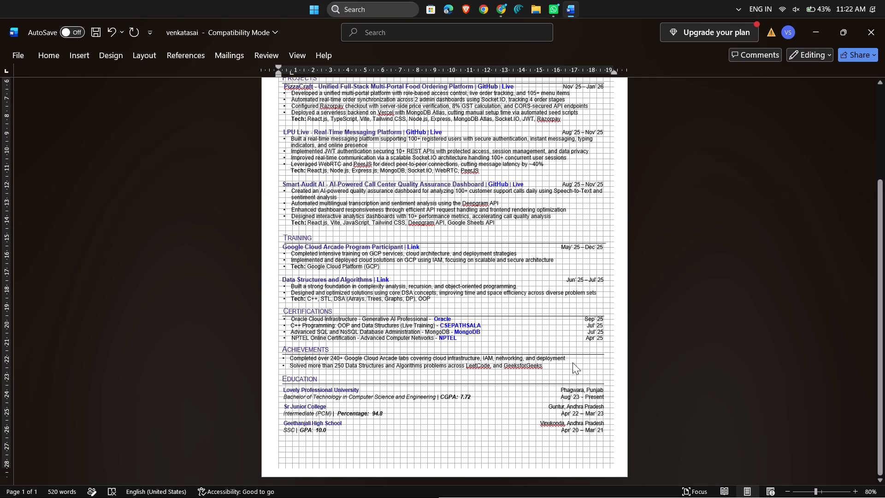
{"action": "key", "text": "alt+Tab"}
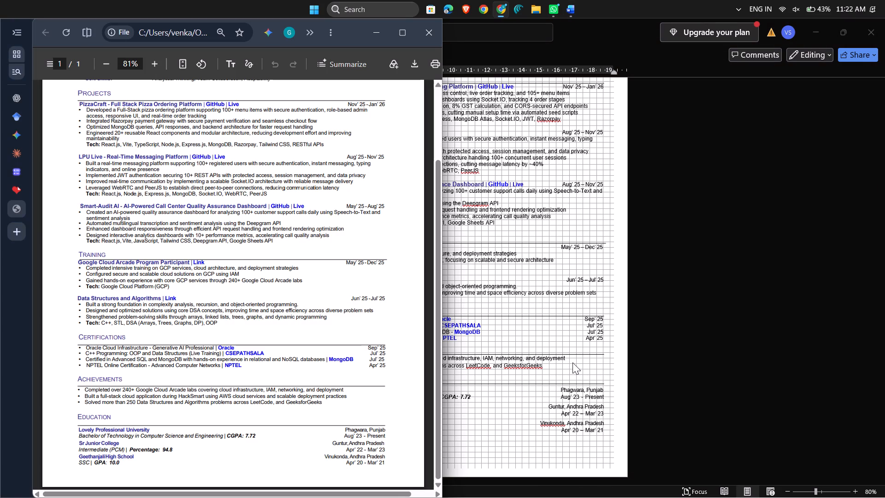
{"action": "left_click_drag", "start_coordinate": [346, 398], "coordinate": [129, 405]}
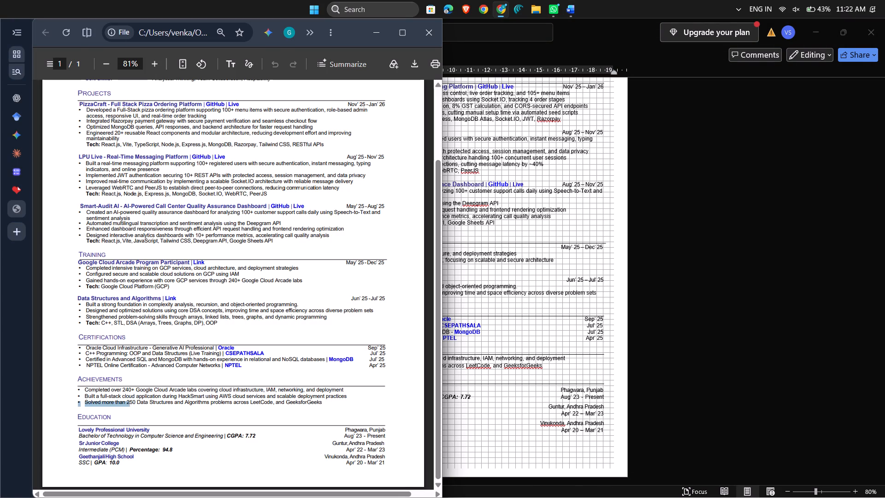
{"action": "left_click_drag", "start_coordinate": [129, 405], "coordinate": [81, 396]}
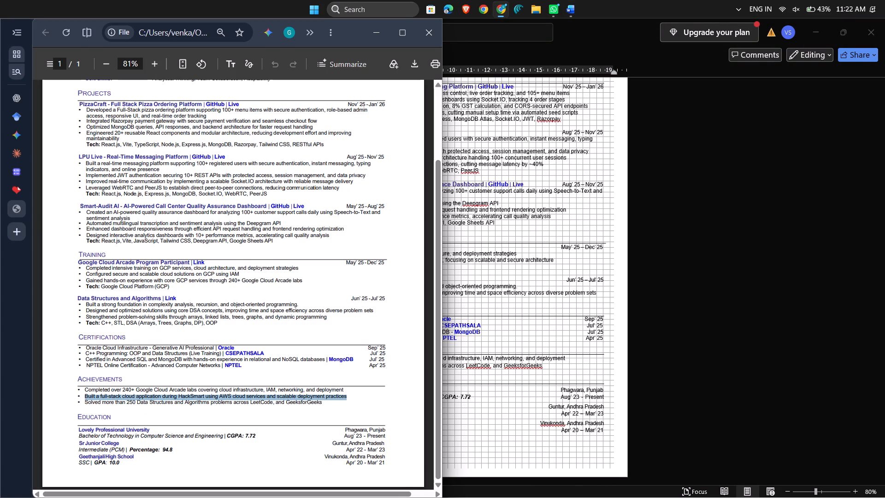
{"action": "key", "text": "ctrl+c"}
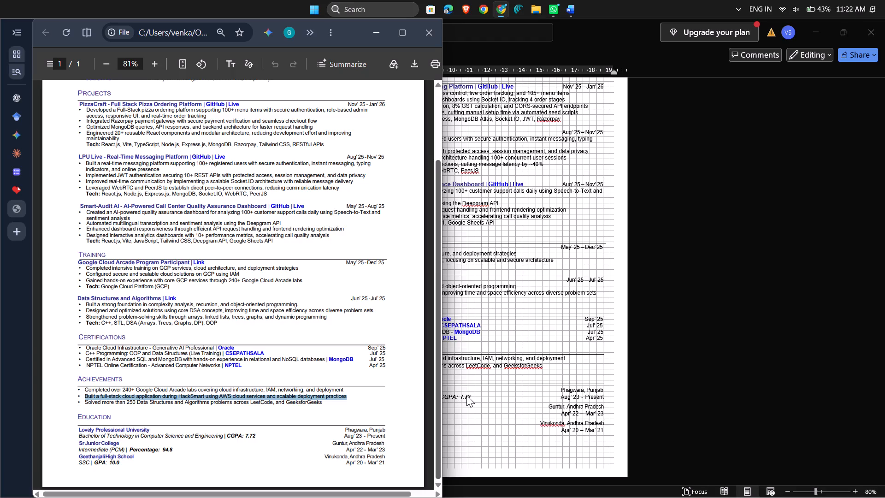
{"action": "scroll", "coordinate": [378, 208], "scroll_direction": "up", "scroll_amount": 2}
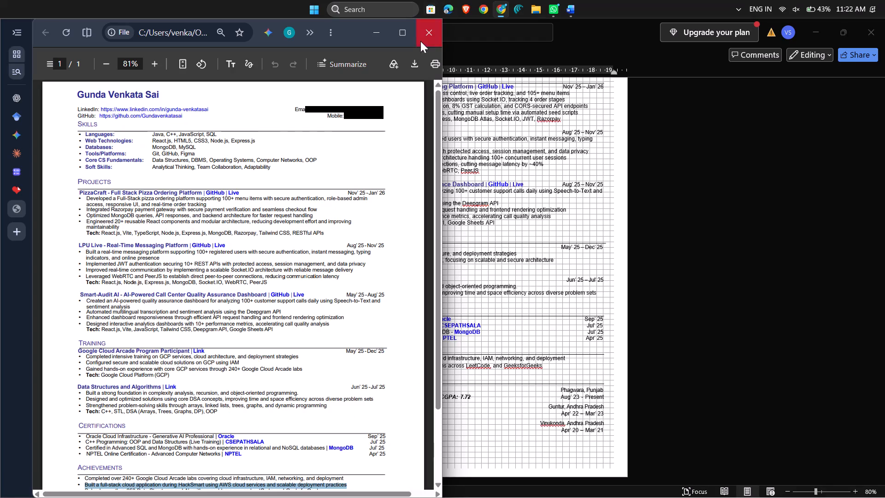
{"action": "left_click", "coordinate": [421, 38]}
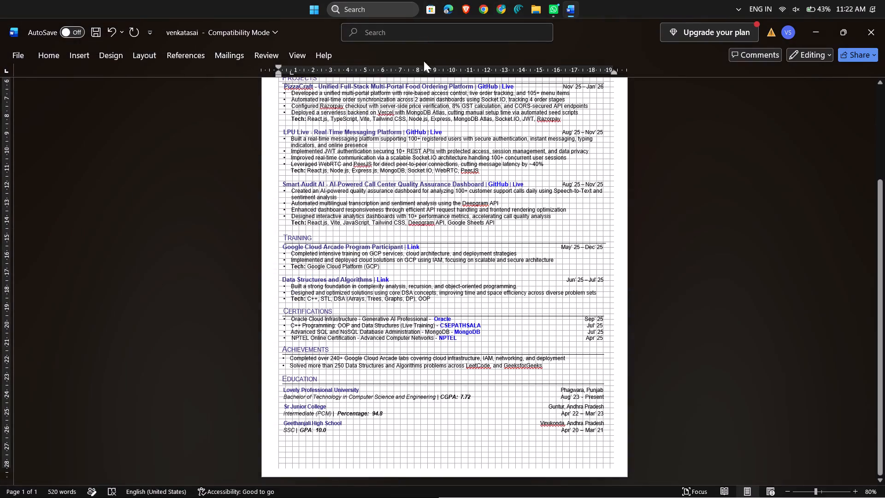
Look over the whole CV from the contact header down to Education and save the document.
{"action": "scroll", "coordinate": [441, 225], "scroll_direction": "up", "scroll_amount": 1}
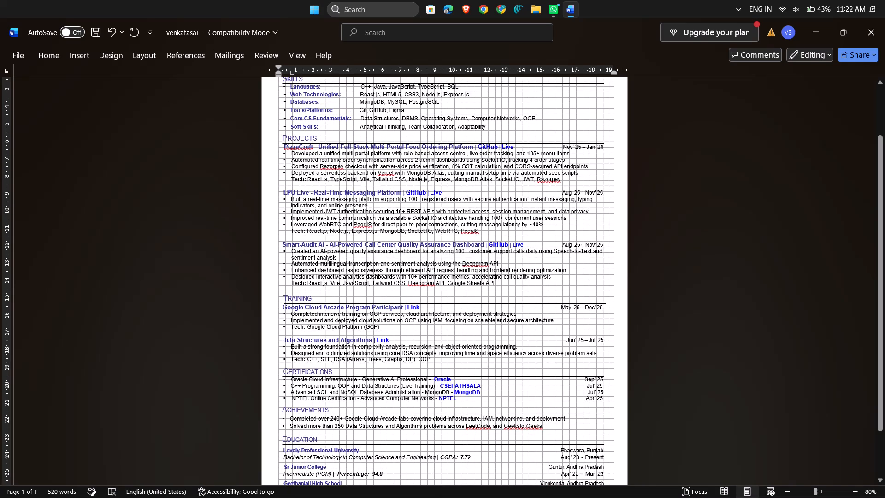
{"action": "scroll", "coordinate": [441, 225], "scroll_direction": "down", "scroll_amount": 3}
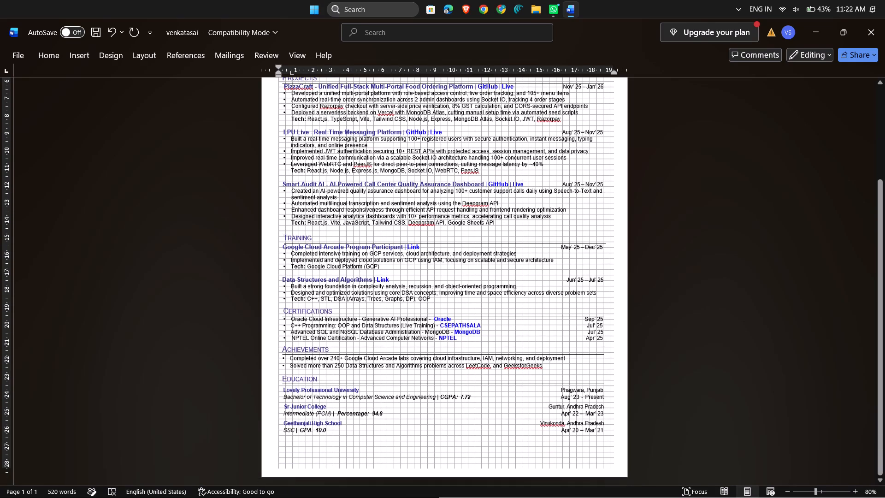
{"action": "scroll", "coordinate": [441, 225], "scroll_direction": "up", "scroll_amount": 2}
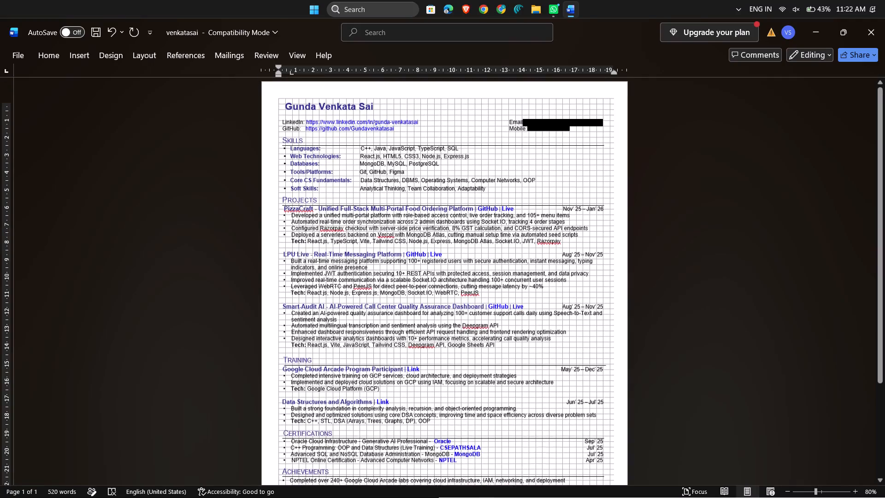
{"action": "scroll", "coordinate": [441, 225], "scroll_direction": "up", "scroll_amount": 2}
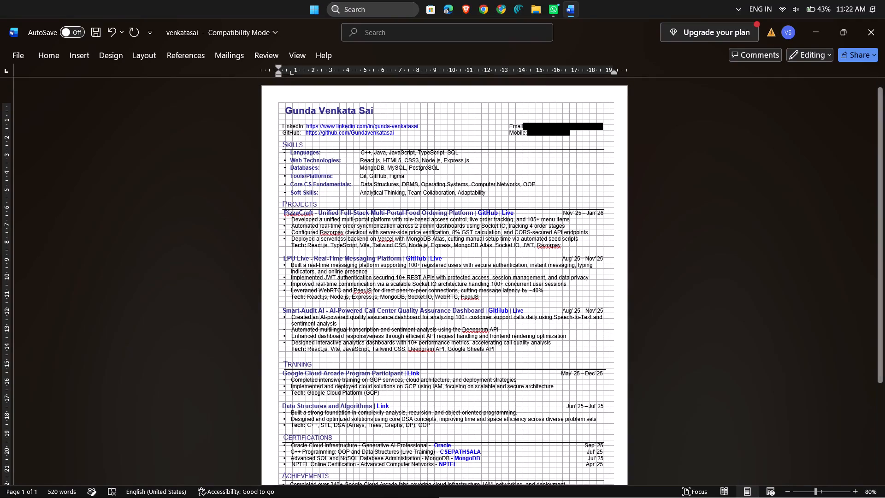
{"action": "scroll", "coordinate": [420, 290], "scroll_direction": "down", "scroll_amount": 1}
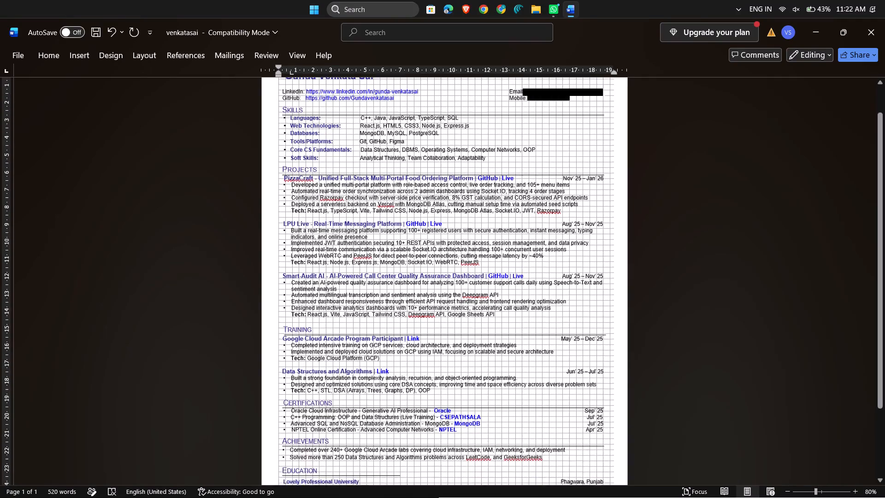
{"action": "scroll", "coordinate": [420, 290], "scroll_direction": "down", "scroll_amount": 1}
{"action": "scroll", "coordinate": [420, 290], "scroll_direction": "up", "scroll_amount": 1}
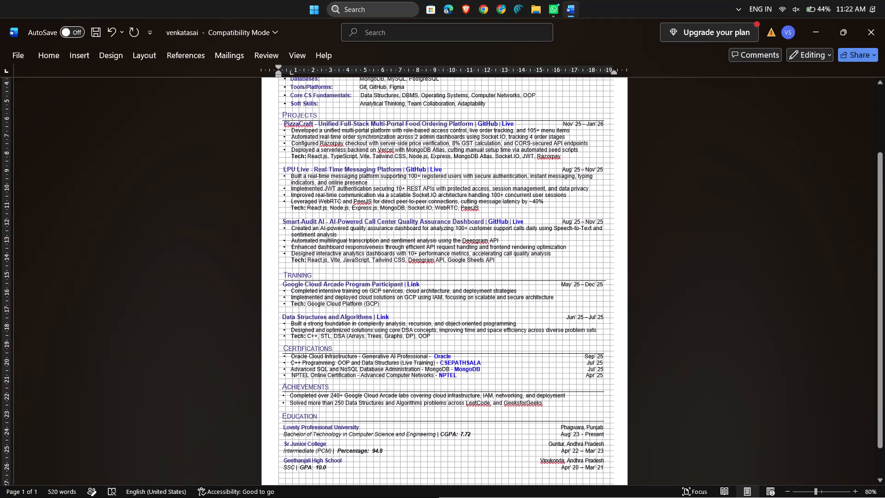
{"action": "key", "text": "ctrl+s"}
Save a PDF copy of the CV on the Desktop, adding "cv" to the end of the file name.
{"action": "left_click", "coordinate": [13, 59]}
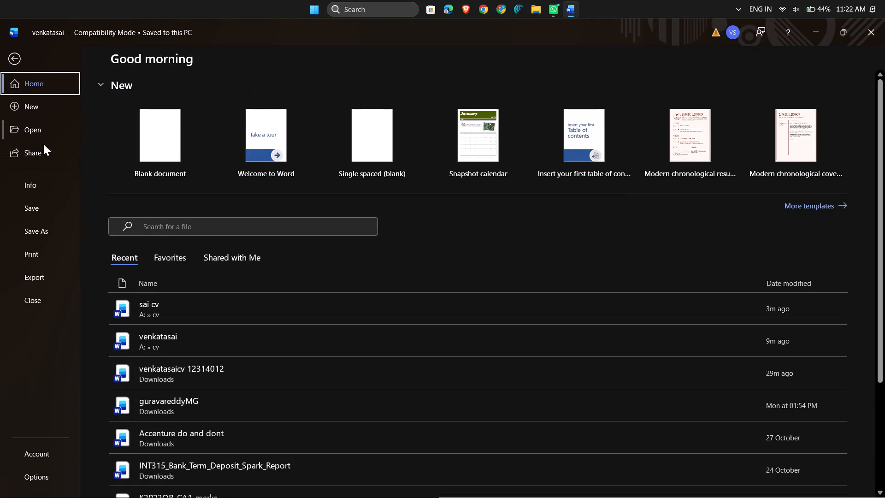
{"action": "left_click", "coordinate": [41, 225]}
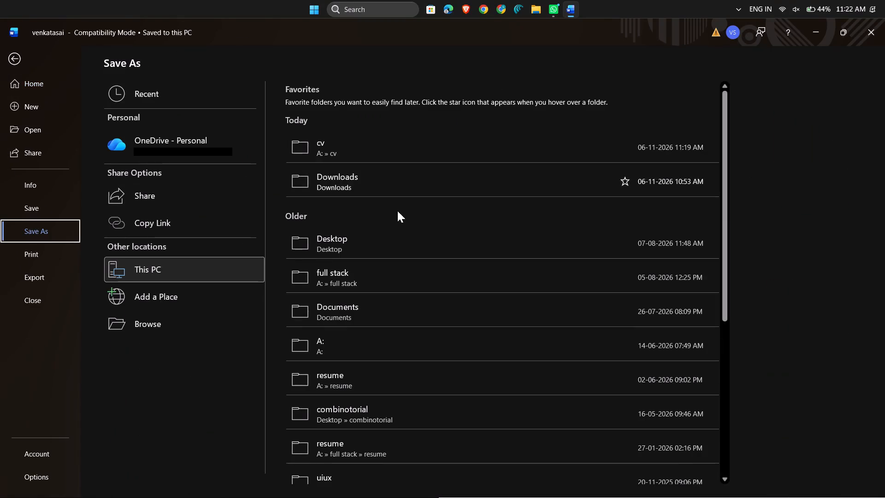
{"action": "left_click", "coordinate": [381, 253]}
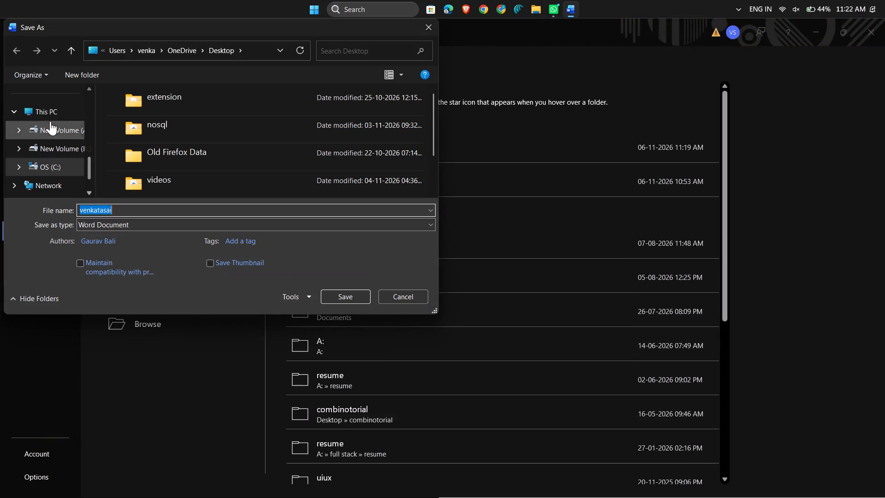
{"action": "scroll", "coordinate": [50, 120], "scroll_direction": "up", "scroll_amount": 4}
{"action": "left_click", "coordinate": [51, 167]}
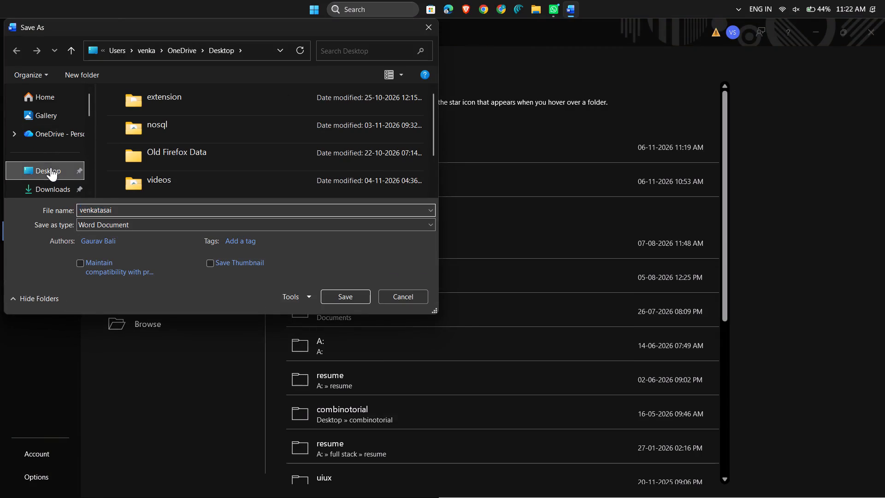
{"action": "left_click", "coordinate": [130, 227]}
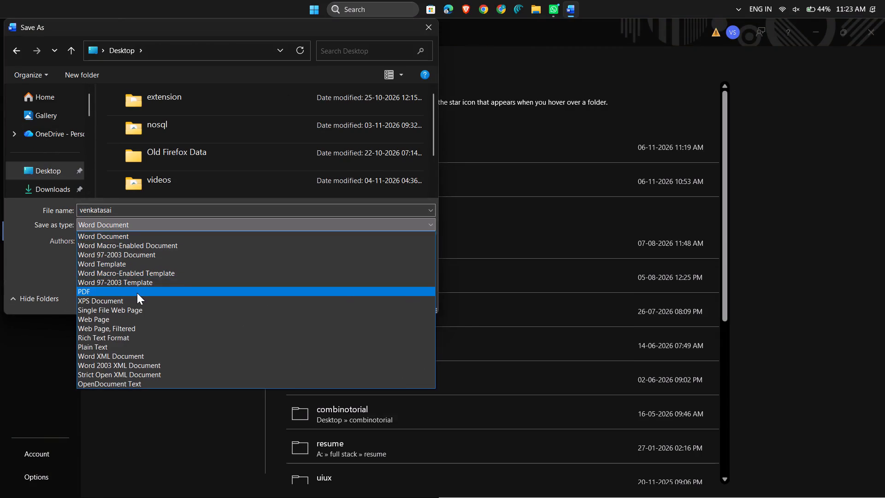
{"action": "left_click", "coordinate": [137, 293]}
{"action": "left_click", "coordinate": [181, 213]}
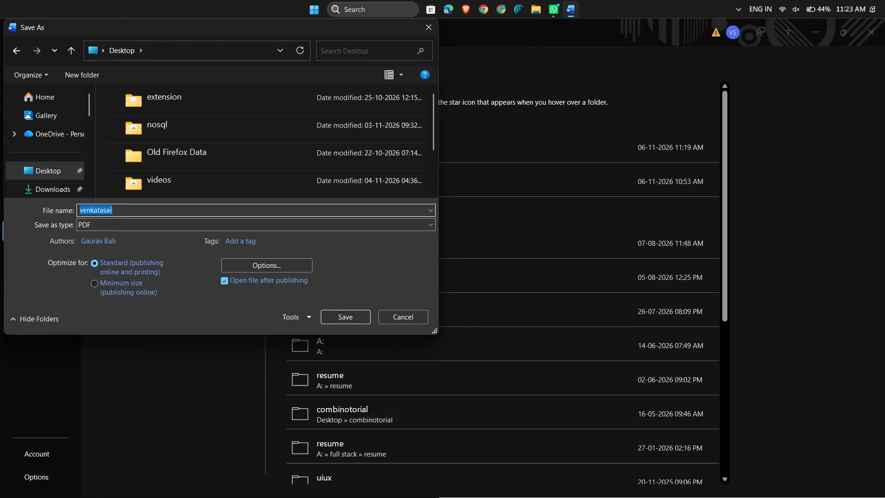
{"action": "key", "text": "Right"}
{"action": "type", "text": "cv"}
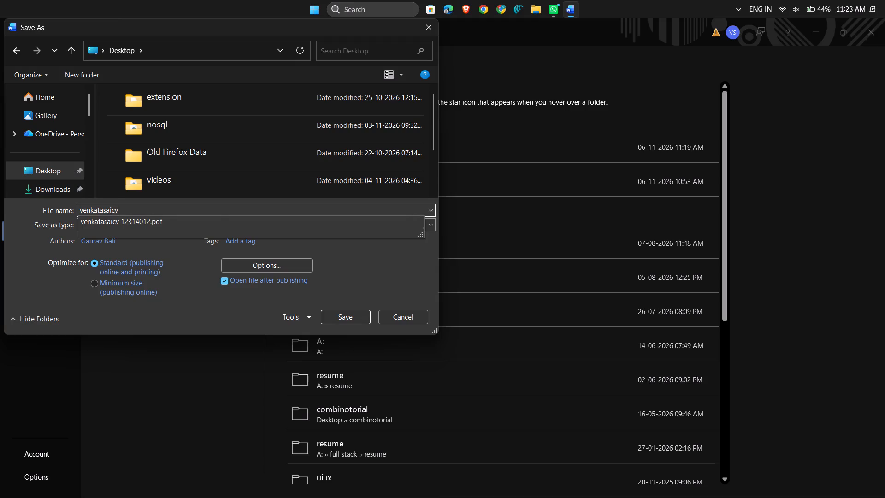
{"action": "key", "text": "Return"}
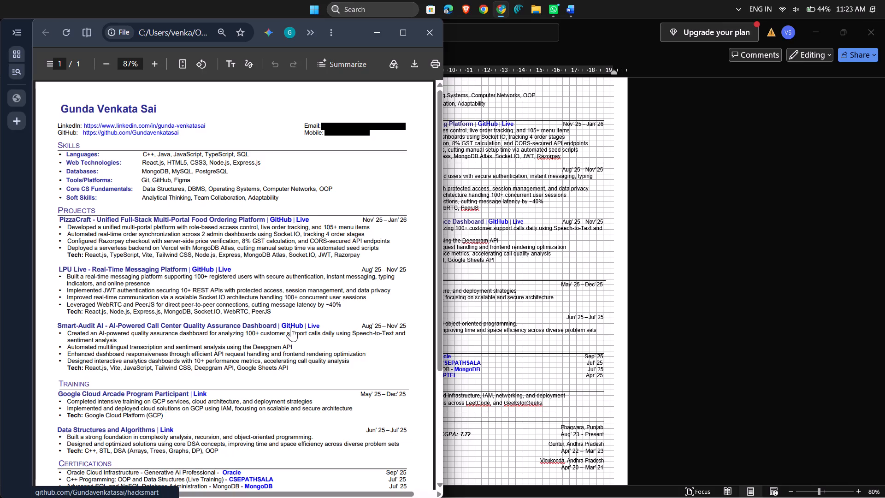
Back in the Word document, set the font size of the "Live" link in the Smart-Audit AI heading to 10.
{"action": "left_click", "coordinate": [501, 328]}
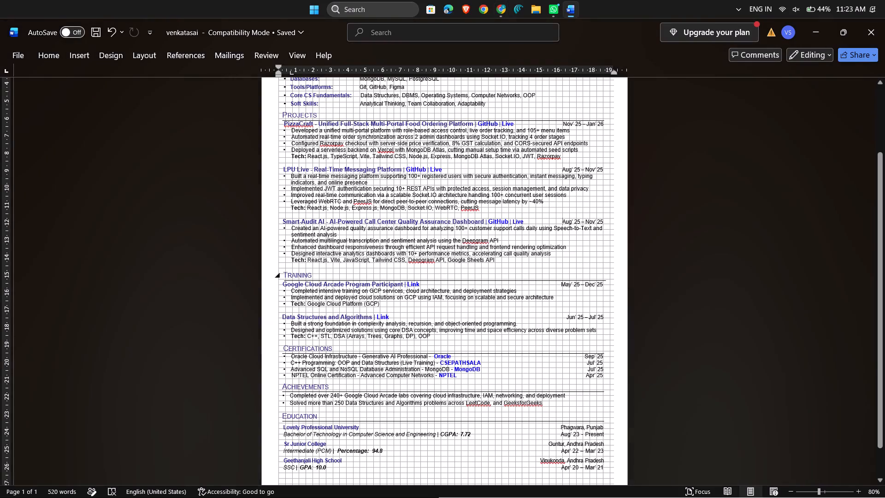
{"action": "left_click_drag", "start_coordinate": [518, 123], "coordinate": [504, 123]}
{"action": "left_click_drag", "start_coordinate": [504, 123], "coordinate": [505, 123]}
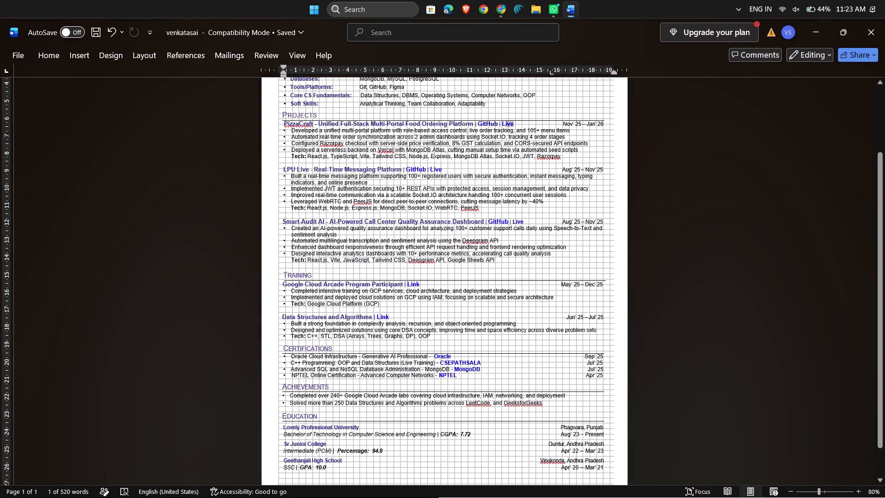
{"action": "left_click_drag", "start_coordinate": [522, 221], "coordinate": [514, 221]}
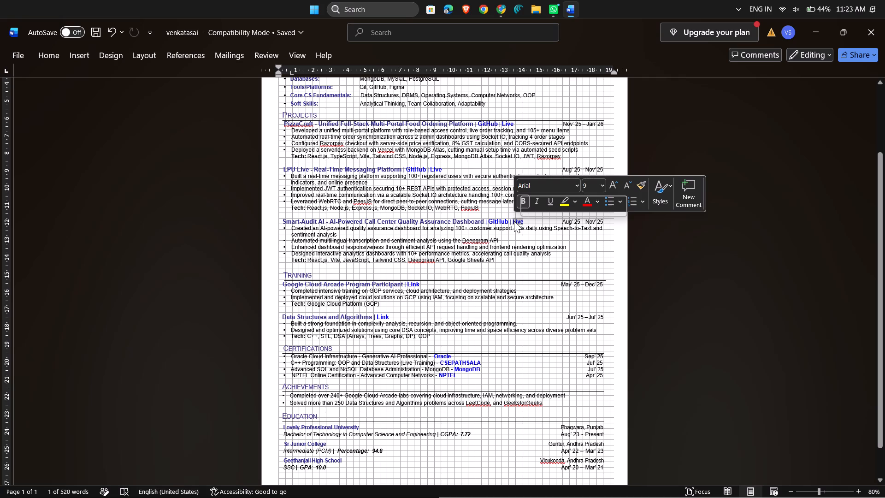
{"action": "left_click", "coordinate": [589, 182]}
{"action": "key", "text": "BackSpace"}
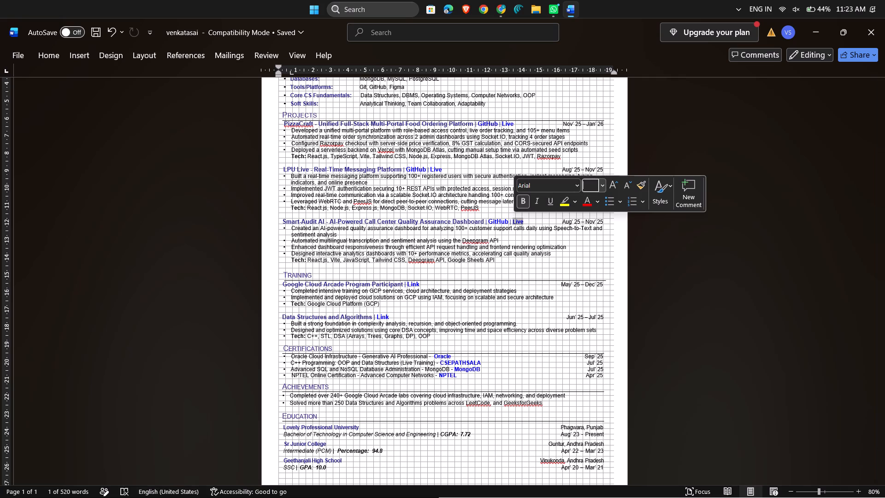
{"action": "type", "text": "10"}
{"action": "key", "text": "Return"}
{"action": "left_click", "coordinate": [639, 258]}
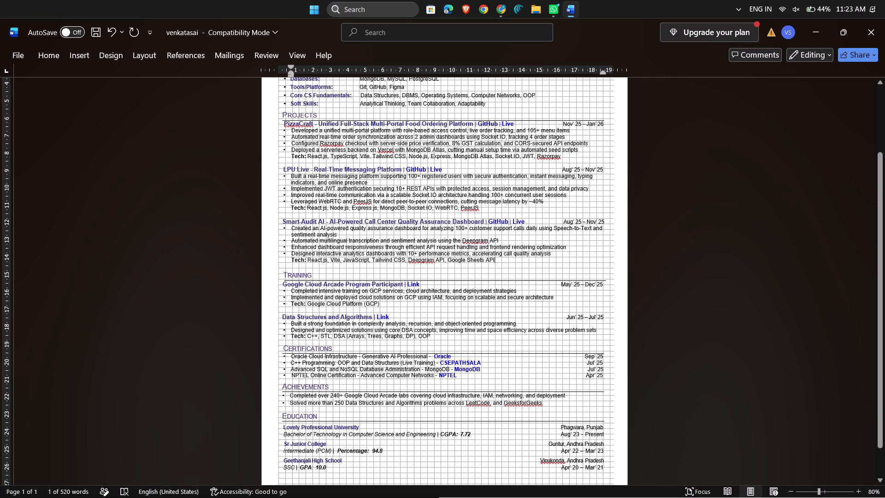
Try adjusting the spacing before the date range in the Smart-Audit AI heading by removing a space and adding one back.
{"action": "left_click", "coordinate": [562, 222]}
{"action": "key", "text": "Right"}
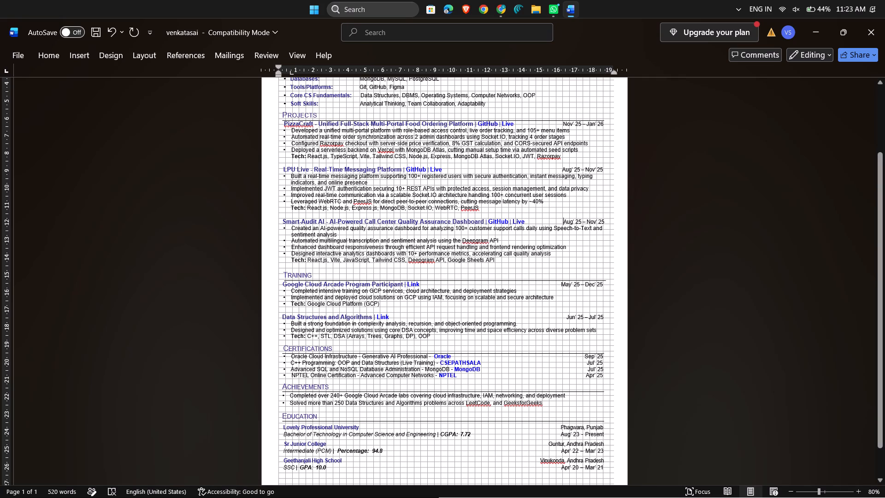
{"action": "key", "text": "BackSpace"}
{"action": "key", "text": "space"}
Examine the link in the Google Cloud Arcade heading and check the alignment and spacing of the Training, Projects and Skills sections.
{"action": "left_click_drag", "start_coordinate": [419, 284], "coordinate": [401, 284]}
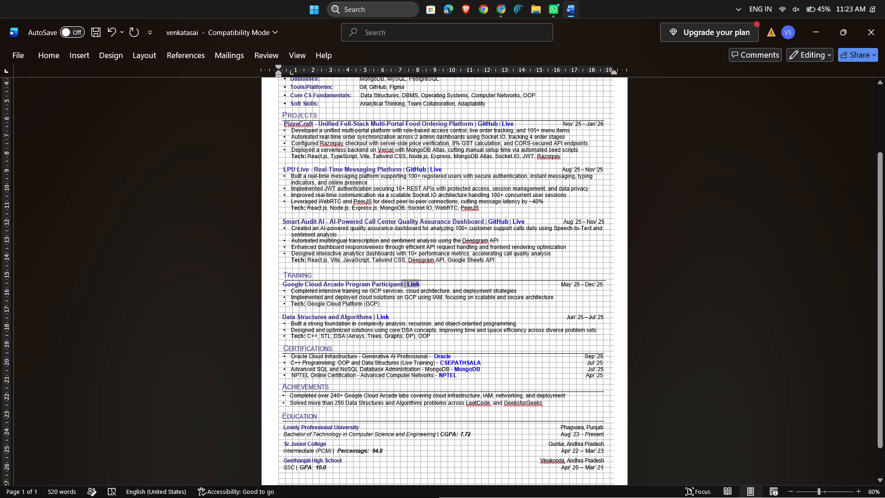
{"action": "left_click_drag", "start_coordinate": [401, 284], "coordinate": [403, 284]}
{"action": "left_click", "coordinate": [403, 284]}
{"action": "left_click_drag", "start_coordinate": [420, 284], "coordinate": [414, 284]}
{"action": "left_click", "coordinate": [414, 284]}
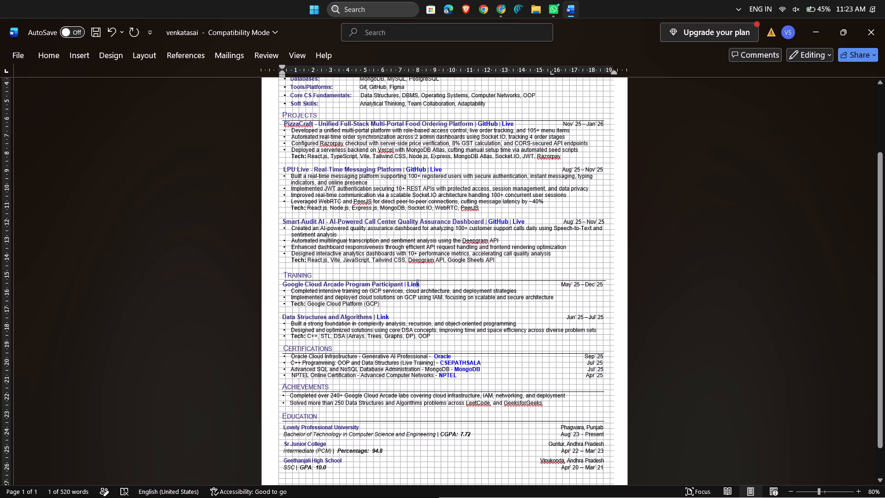
{"action": "scroll", "coordinate": [436, 199], "scroll_direction": "up", "scroll_amount": 10, "text": "ctrl"}
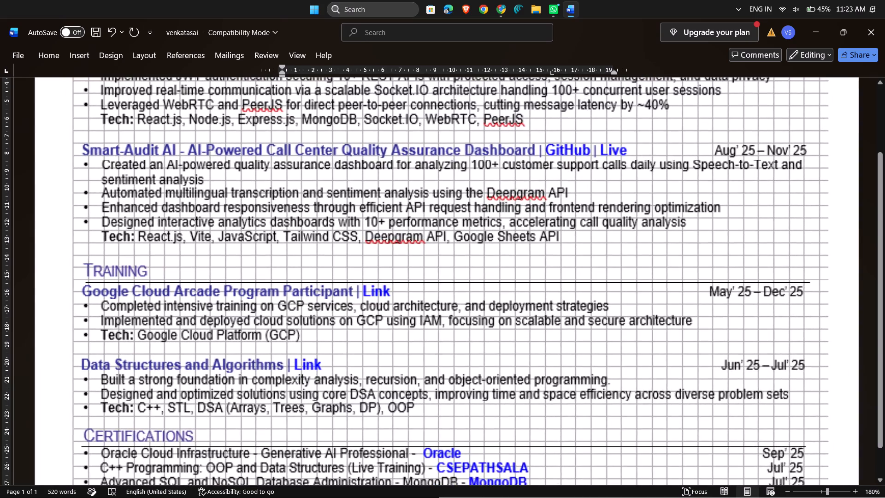
{"action": "scroll", "coordinate": [436, 199], "scroll_direction": "up", "scroll_amount": 3, "text": "ctrl"}
{"action": "scroll", "coordinate": [436, 199], "scroll_direction": "up", "scroll_amount": 1}
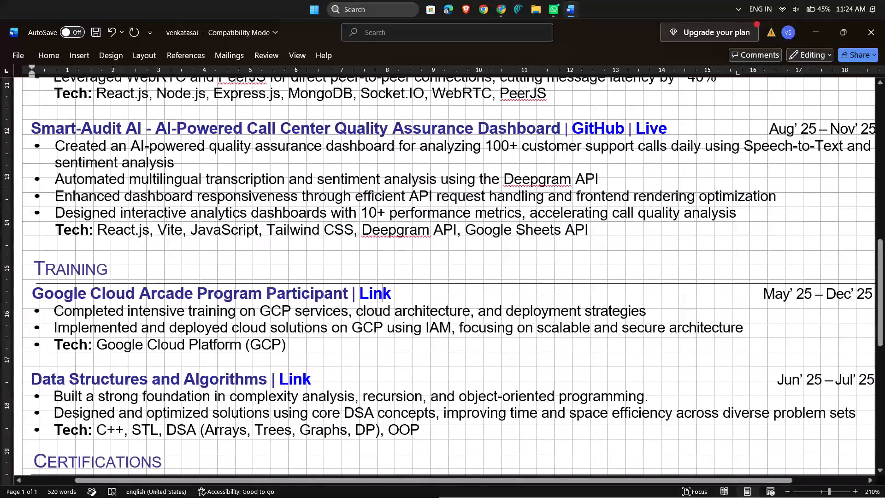
{"action": "scroll", "coordinate": [436, 199], "scroll_direction": "up", "scroll_amount": 3}
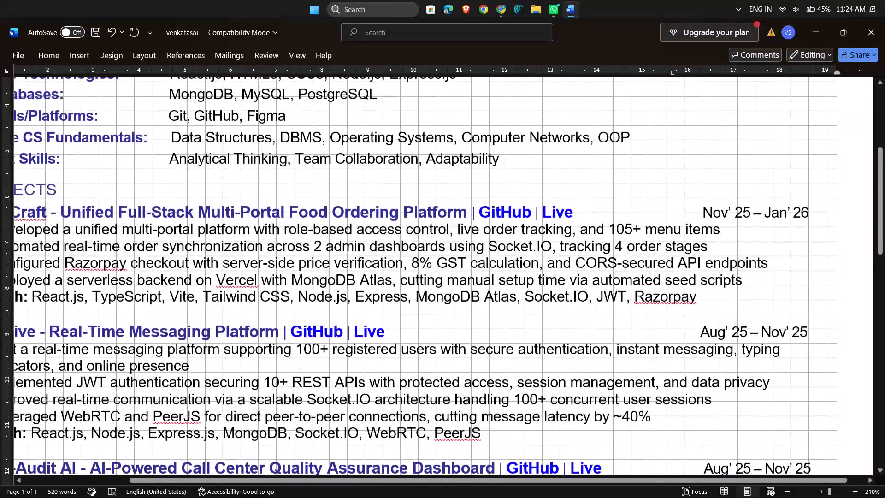
{"action": "scroll", "coordinate": [436, 199], "scroll_direction": "down", "scroll_amount": 5, "text": "ctrl"}
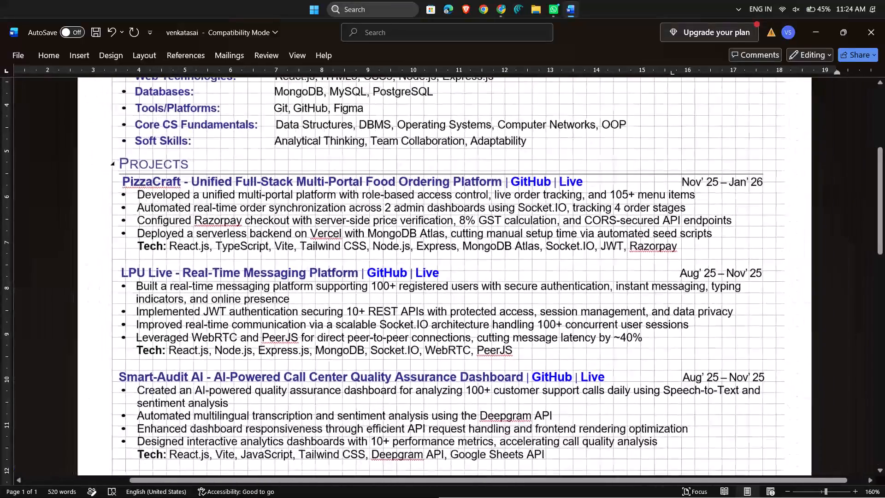
{"action": "scroll", "coordinate": [436, 199], "scroll_direction": "down", "scroll_amount": 7, "text": "ctrl"}
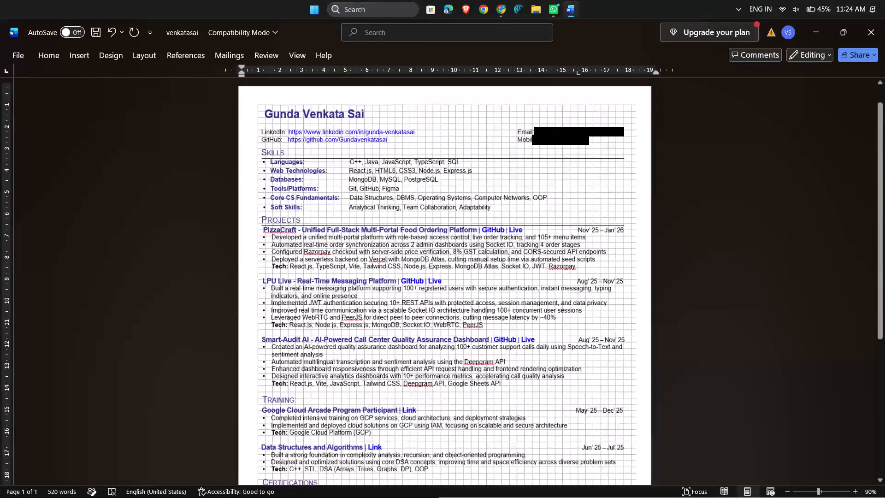
Save the CV document.
{"action": "key", "text": "ctrl+s"}
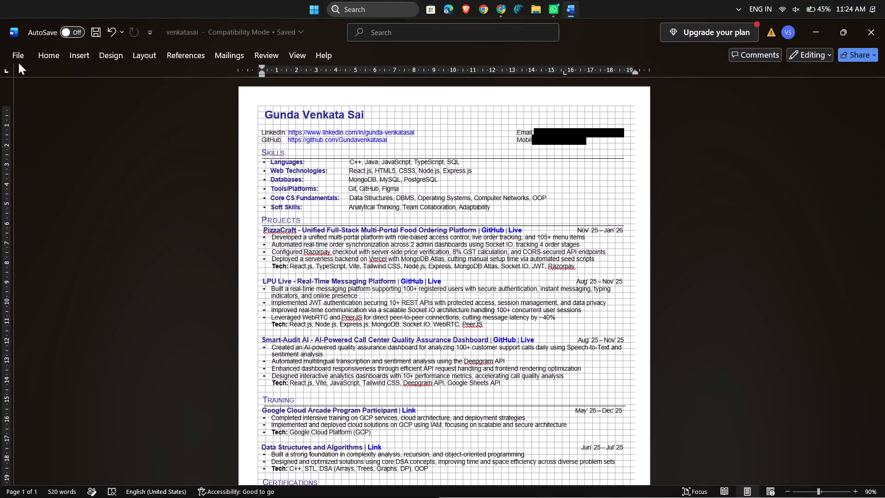
Export the CV as a PDF to the Desktop under the name of the existing PDF ending in "cv", replacing that copy.
{"action": "left_click", "coordinate": [14, 53]}
{"action": "left_click", "coordinate": [36, 223]}
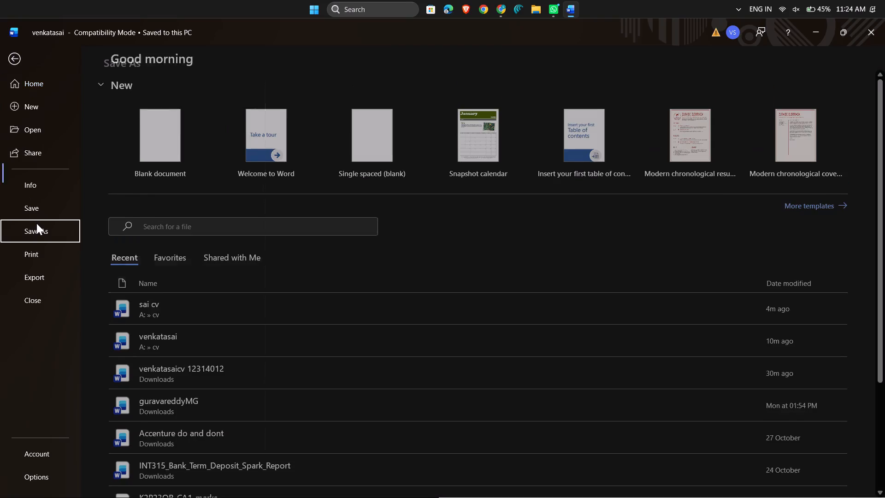
{"action": "left_click", "coordinate": [372, 239]}
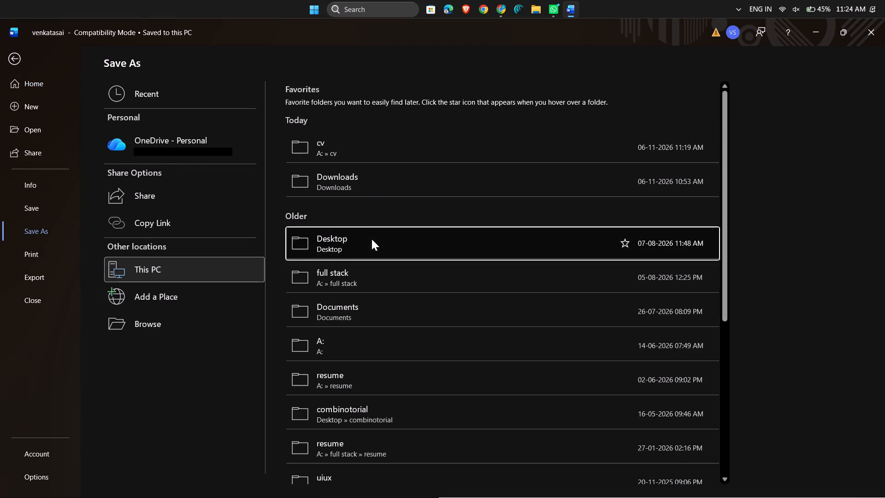
{"action": "scroll", "coordinate": [63, 154], "scroll_direction": "up", "scroll_amount": 5}
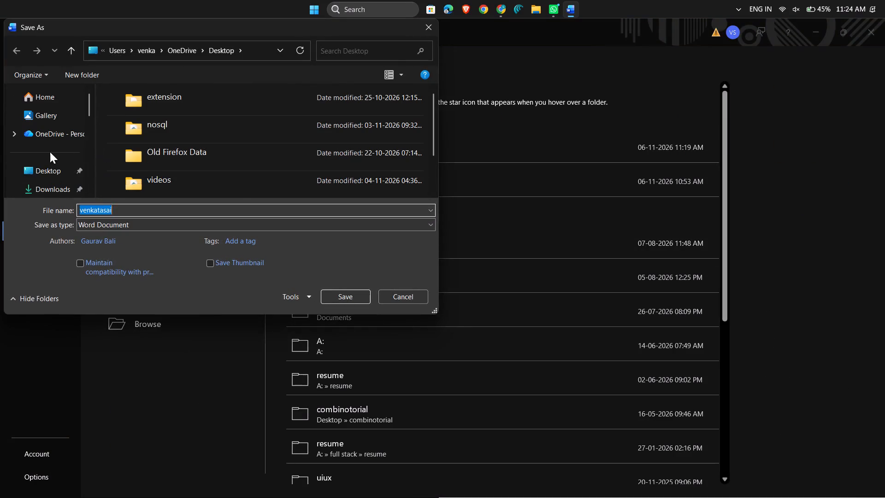
{"action": "left_click", "coordinate": [45, 168]}
{"action": "left_click", "coordinate": [121, 227]}
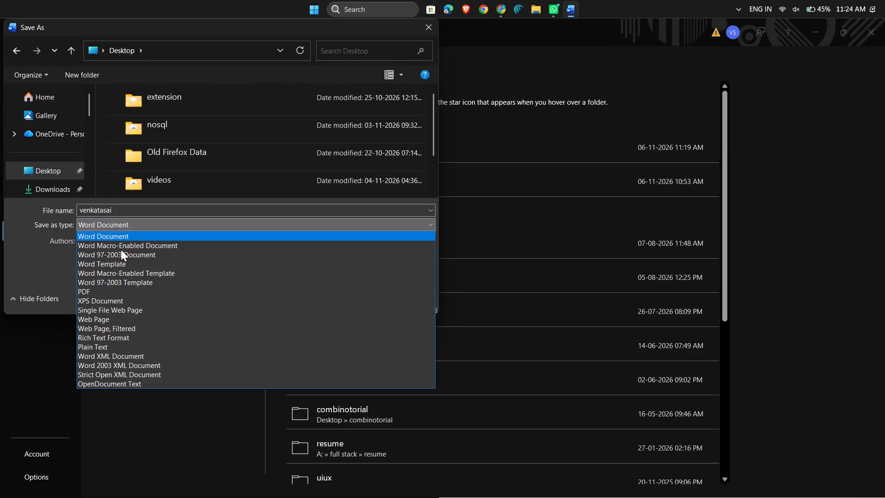
{"action": "left_click", "coordinate": [123, 294]}
{"action": "scroll", "coordinate": [223, 126], "scroll_direction": "down", "scroll_amount": 1}
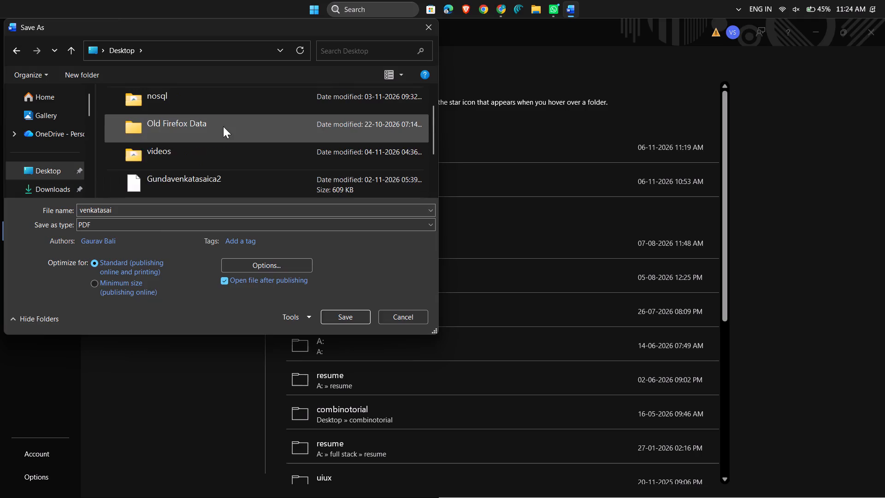
{"action": "scroll", "coordinate": [223, 126], "scroll_direction": "down", "scroll_amount": 1}
{"action": "left_click", "coordinate": [200, 190]}
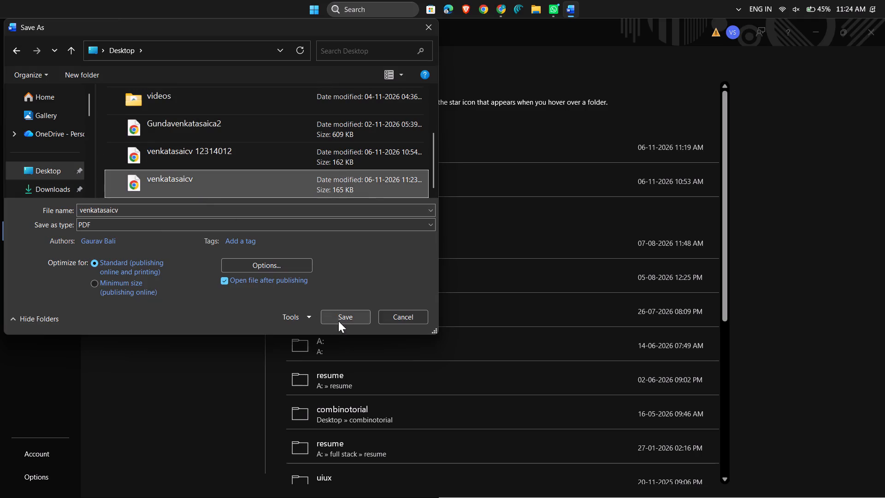
Save the CV as a PDF on the Desktop, replacing the existing PDF whose name ends in "cv".
{"action": "left_click", "coordinate": [339, 319]}
{"action": "left_click", "coordinate": [255, 208]}
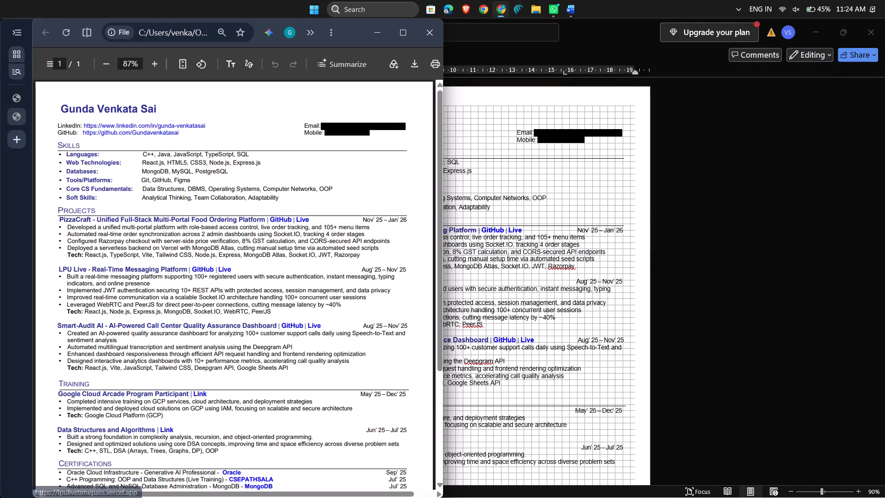
Look over the exported CV in Chrome down to the Education section and close both open PDF copies.
{"action": "scroll", "coordinate": [266, 347], "scroll_direction": "down", "scroll_amount": 3}
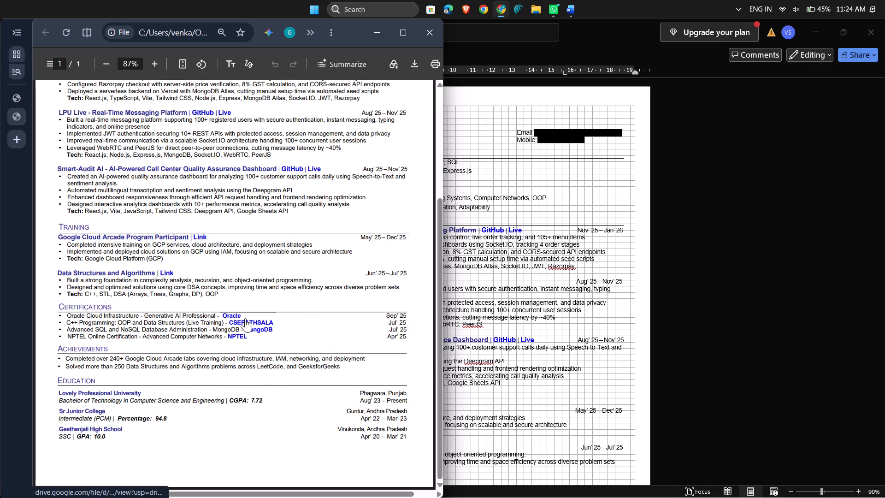
{"action": "scroll", "coordinate": [211, 400], "scroll_direction": "up", "scroll_amount": 5}
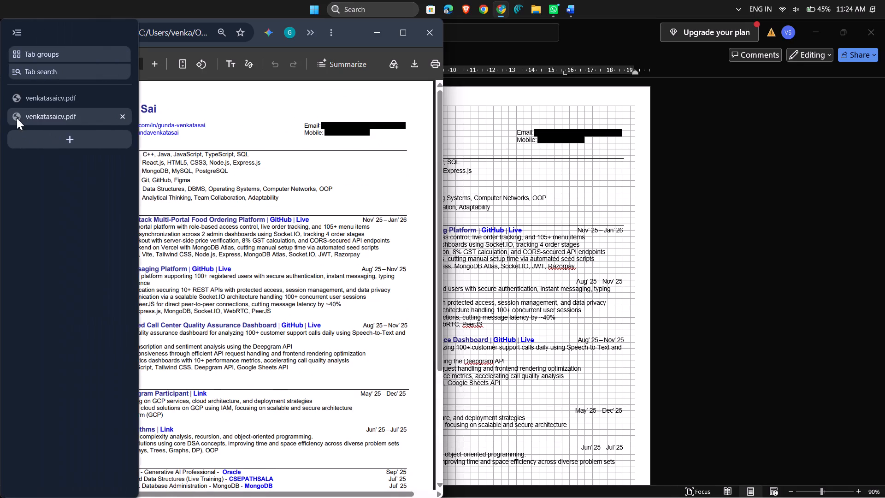
{"action": "left_click", "coordinate": [118, 115]}
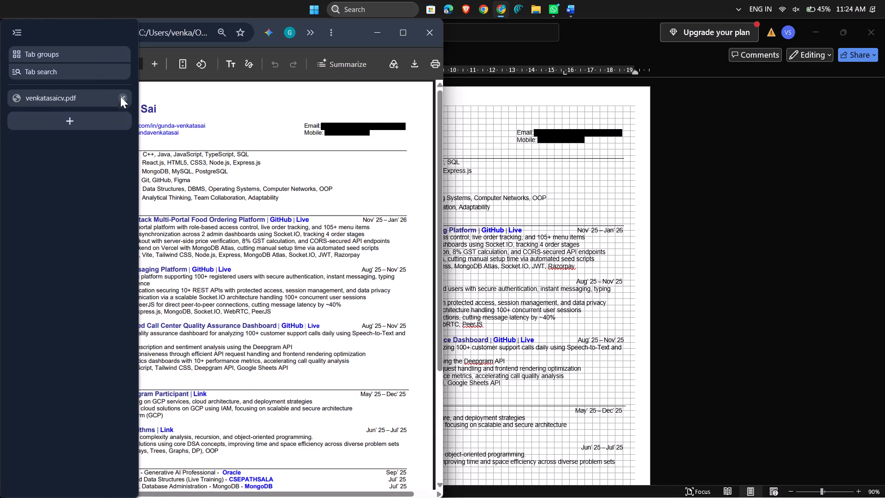
{"action": "left_click", "coordinate": [122, 100]}
Close the CV document in Word.
{"action": "left_click", "coordinate": [868, 25]}
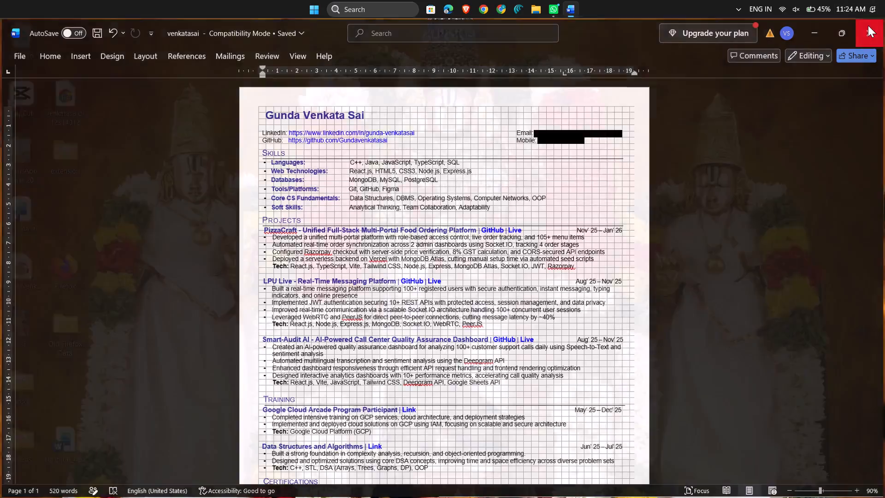